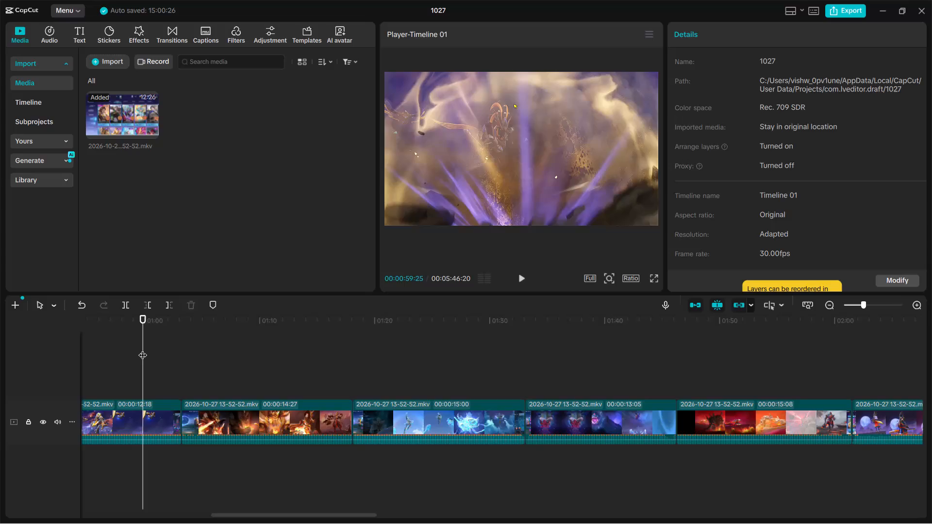
# Create a second timeline and move the second clip of Timeline 01 into it by cutting and pasting.
pyautogui.moveTo(143, 349); pyautogui.dragTo(0, 353)
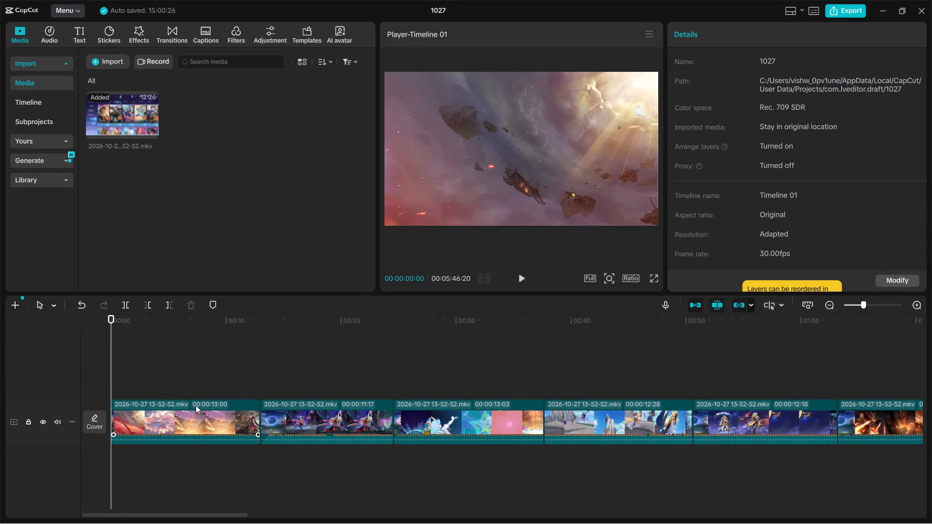
pyautogui.click(11, 303)
pyautogui.click(47, 307)
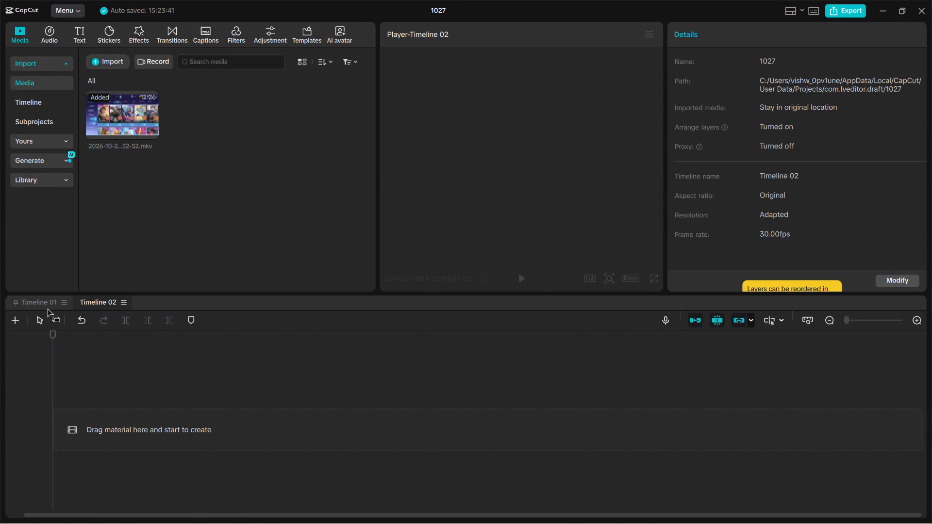
pyautogui.click(333, 437)
pyautogui.rightClick(333, 437)
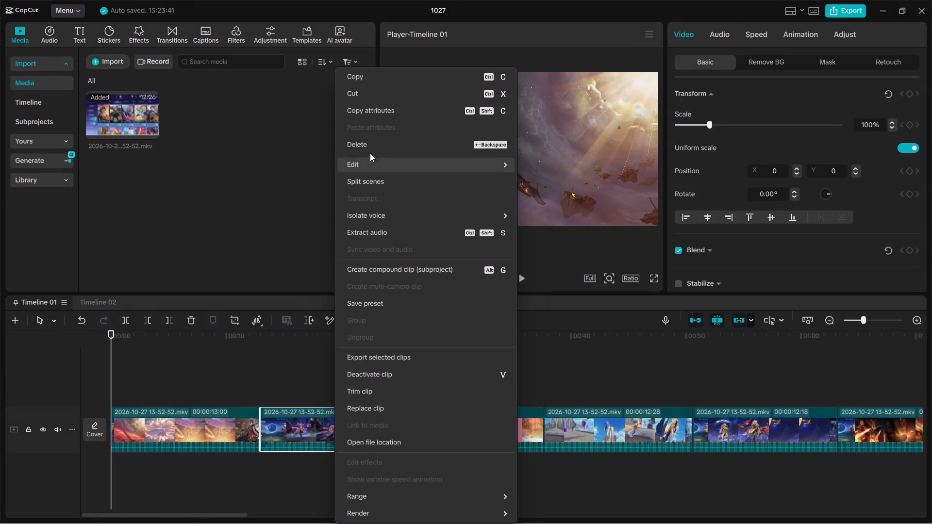
pyautogui.click(381, 92)
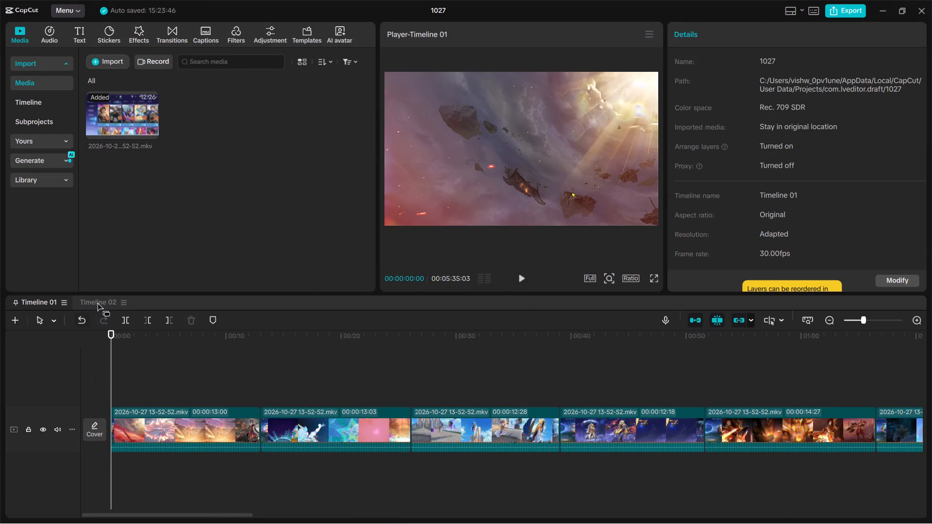
pyautogui.click(98, 300)
pyautogui.hotkey('ctrl', 'v')
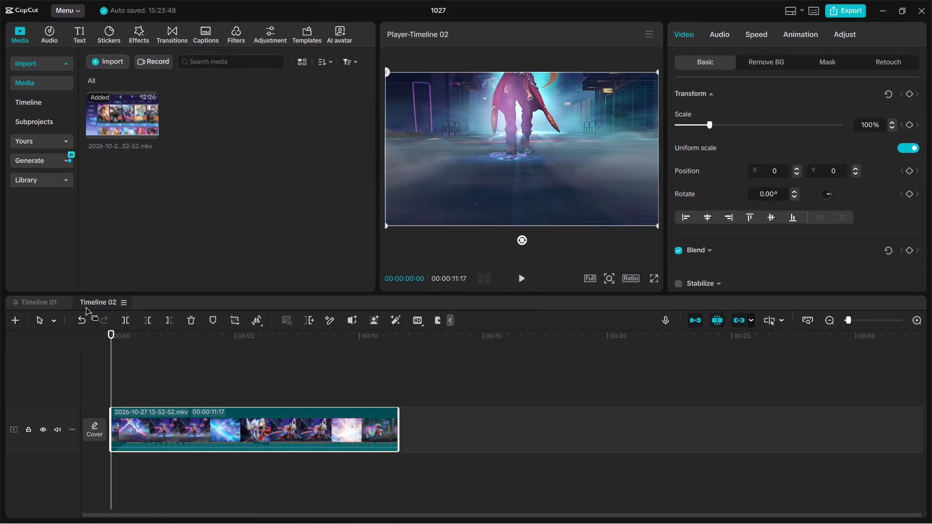
# Cut the clip now second in Timeline 01, create another new timeline, and paste the clip there.
pyautogui.click(56, 303)
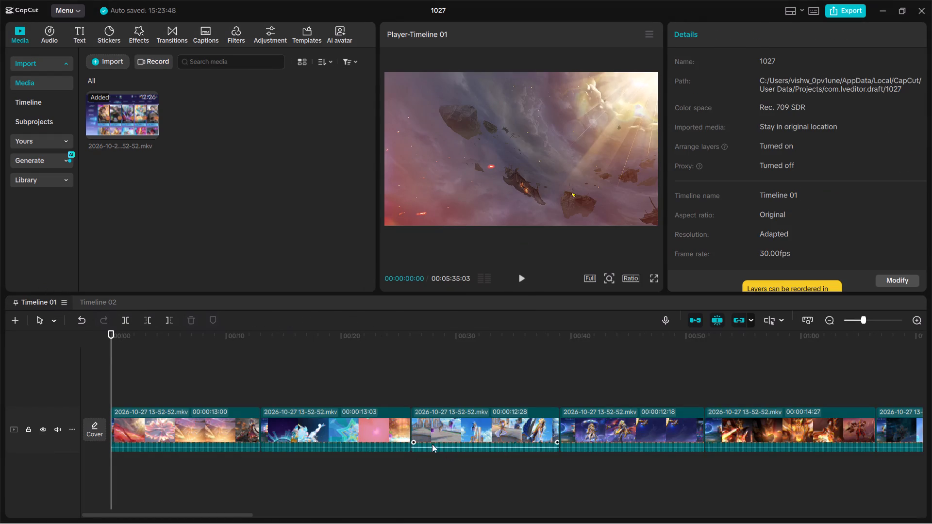
pyautogui.click(366, 424)
pyautogui.rightClick(366, 424)
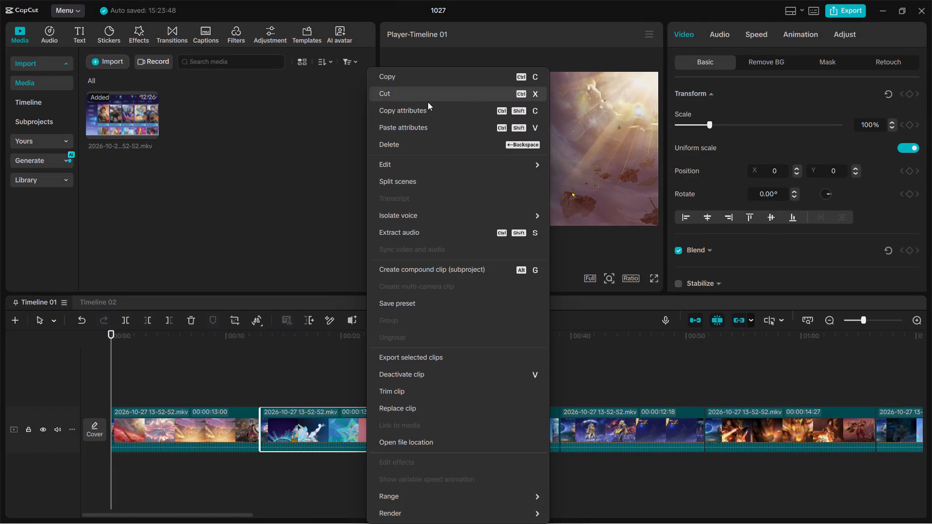
pyautogui.click(428, 102)
pyautogui.click(106, 297)
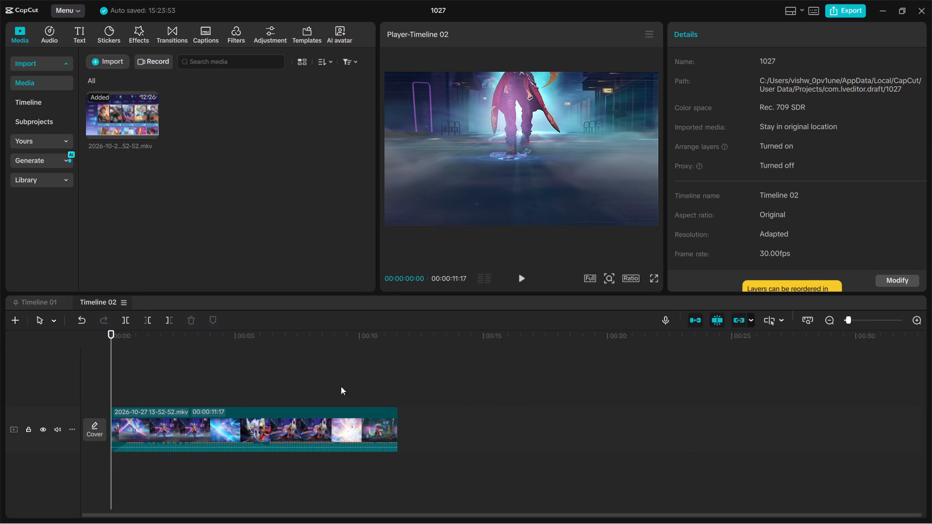
pyautogui.click(19, 321)
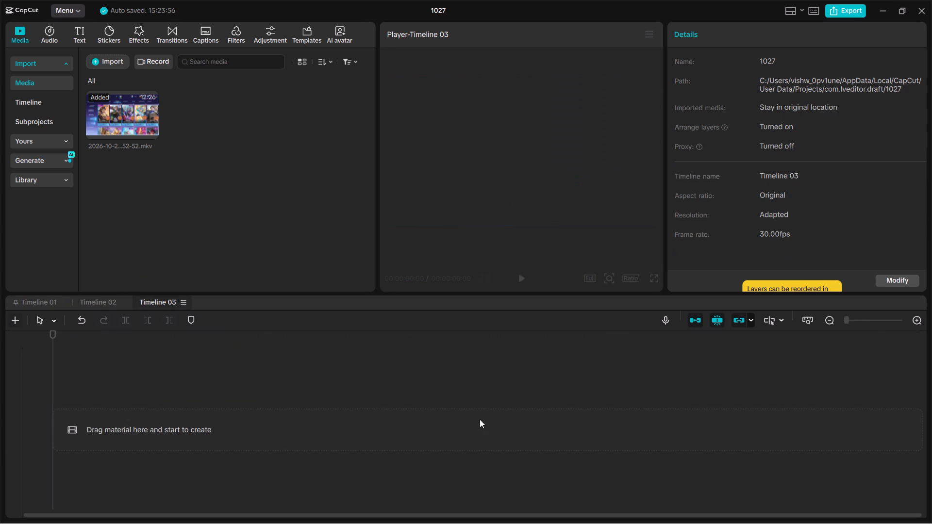
pyautogui.hotkey('ctrl', 'v')
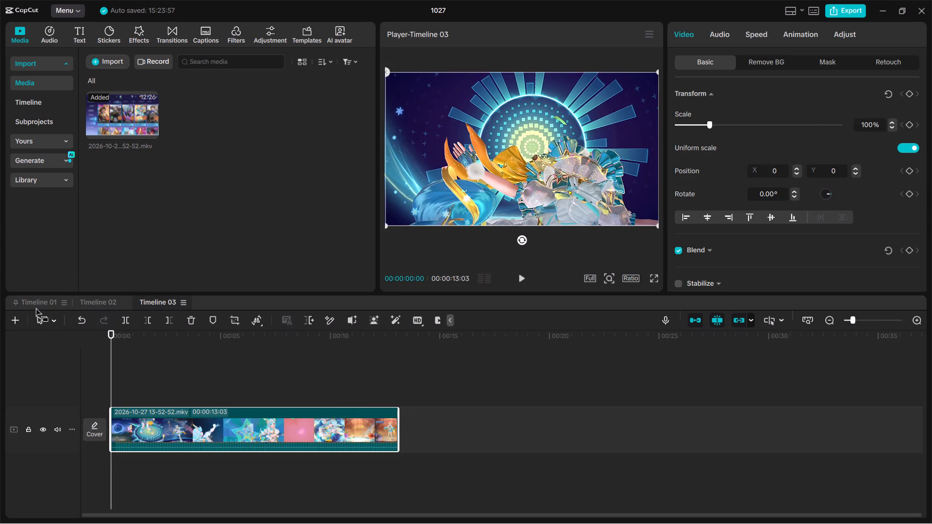
# Cut the second clip, showing the blue-sky palace scene, from Timeline 01 and paste it into a new fourth timeline.
pyautogui.click(35, 307)
pyautogui.click(35, 301)
pyautogui.click(361, 433)
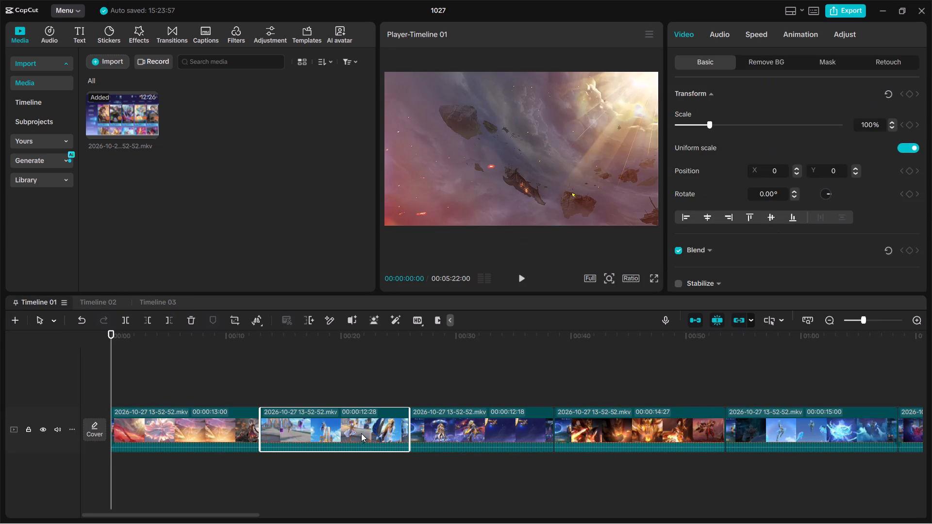
pyautogui.click(361, 393)
pyautogui.click(358, 418)
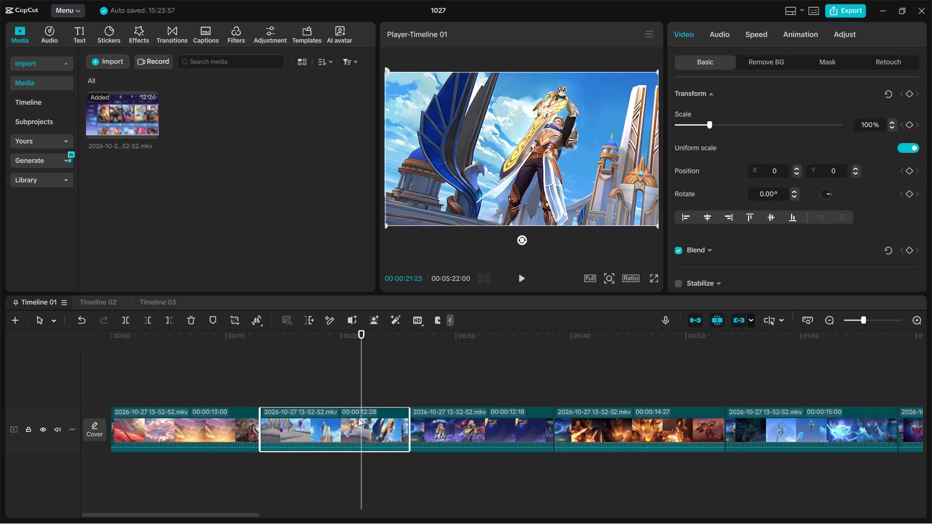
pyautogui.hotkey('ctrl', 'x')
pyautogui.keyDown('ctrl'); pyautogui.click(358, 418); pyautogui.keyUp('ctrl')
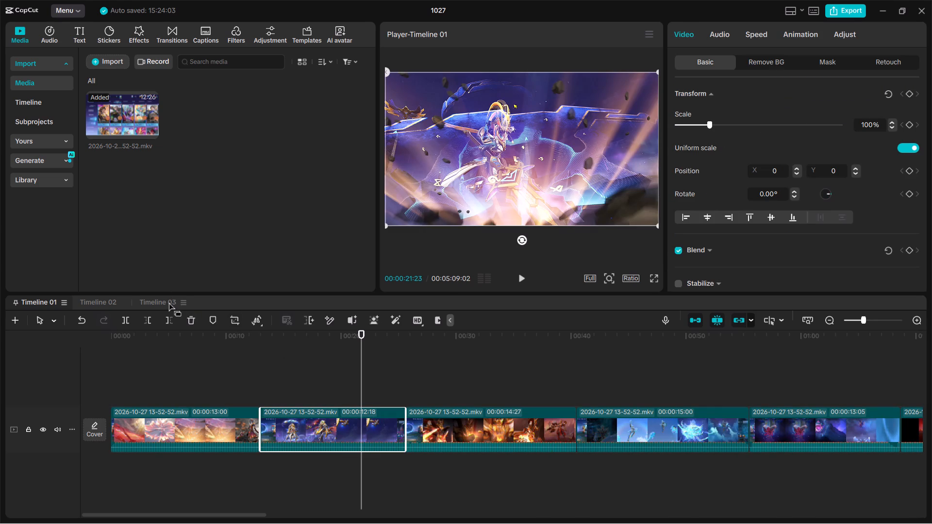
pyautogui.click(18, 316)
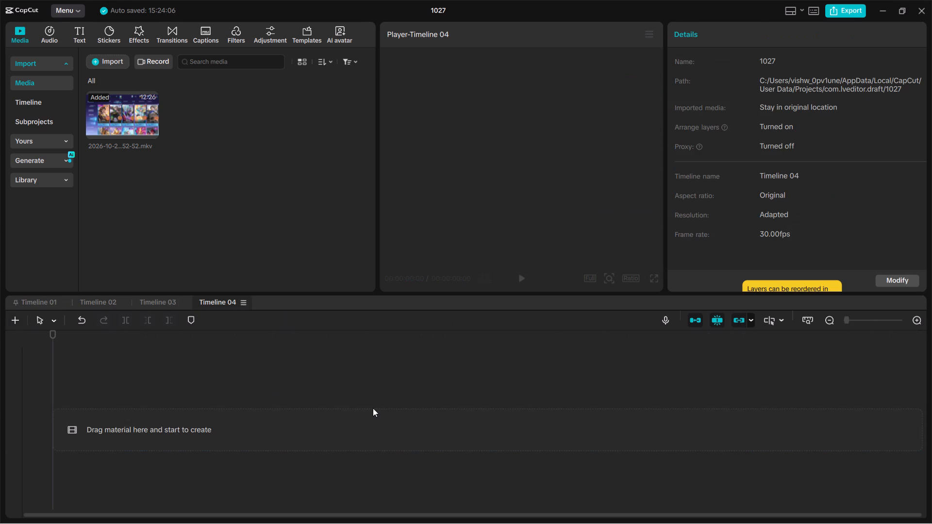
pyautogui.hotkey('ctrl', 'v')
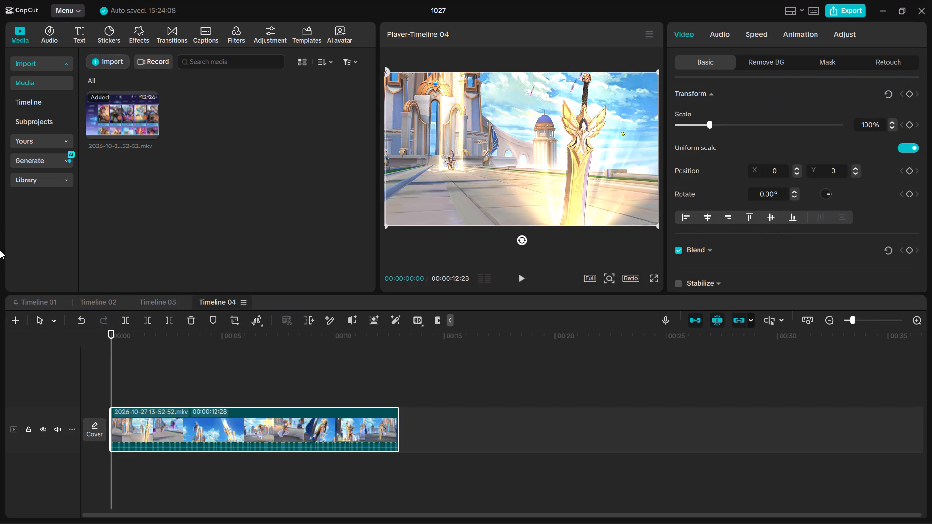
# Cut the second clip, with the golden figure on a purple background, from Timeline 01 and paste it into a new fifth timeline.
pyautogui.click(24, 297)
pyautogui.click(354, 429)
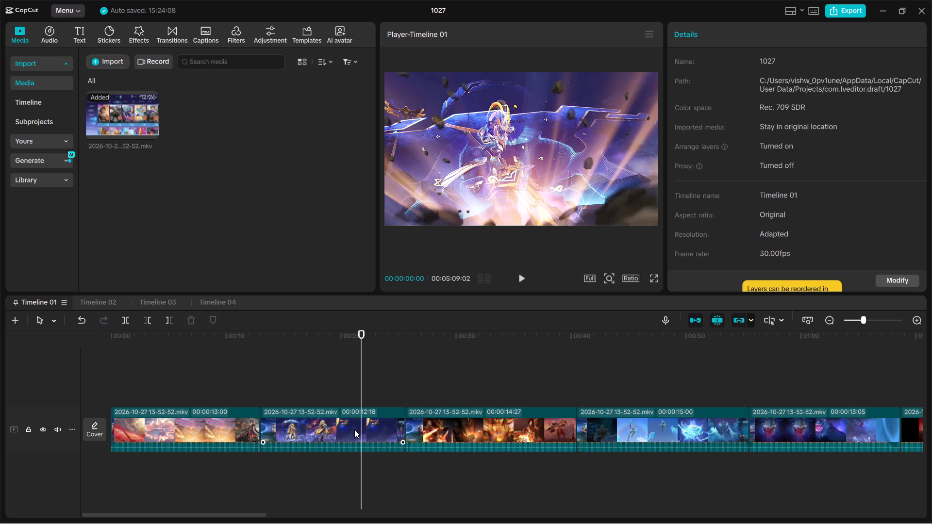
pyautogui.hotkey('ctrl', 'x')
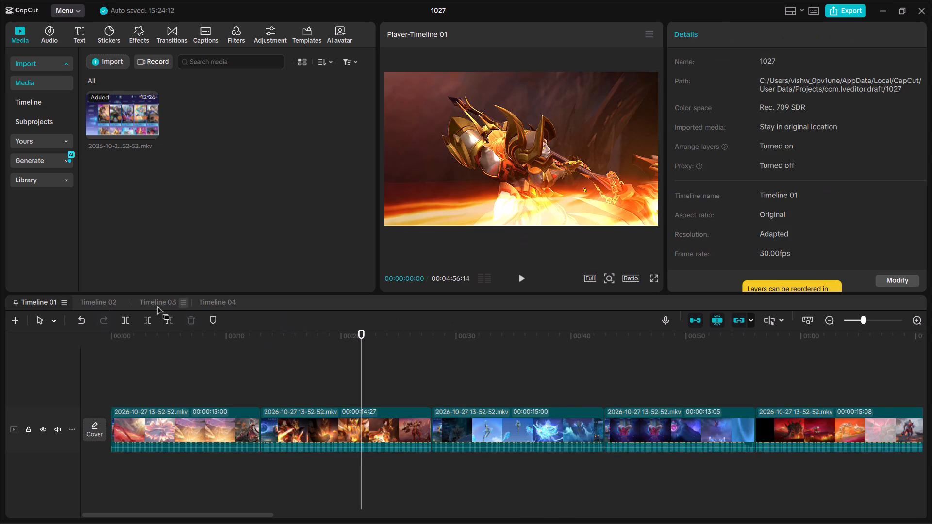
pyautogui.click(15, 325)
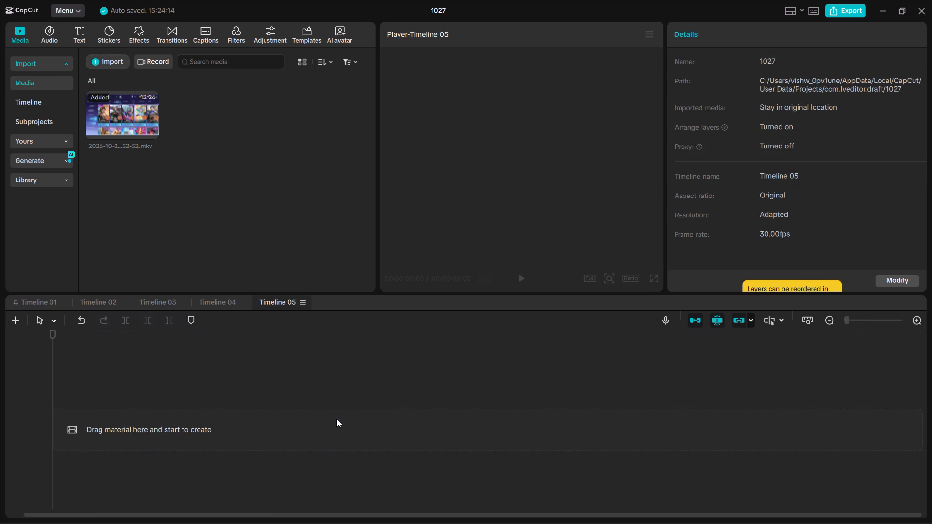
pyautogui.hotkey('ctrl', 'v')
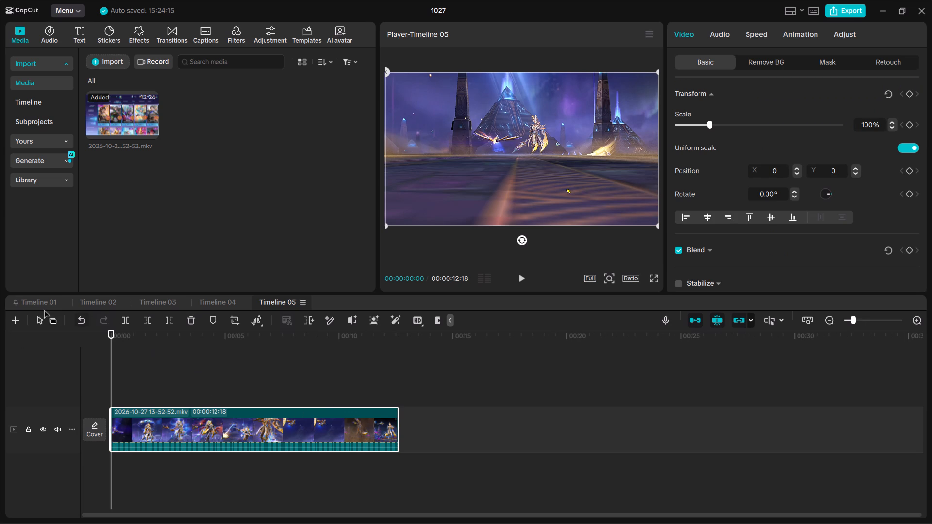
# Create a sixth timeline and move the fiery second clip of Timeline 01 into it by cutting and pasting.
pyautogui.click(17, 322)
pyautogui.click(20, 299)
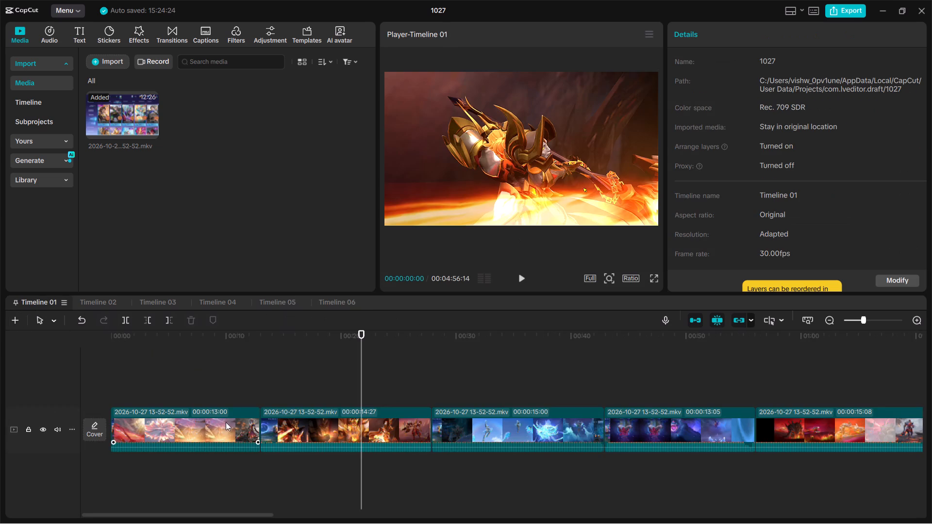
pyautogui.click(388, 428)
pyautogui.hotkey('ctrl', 'x')
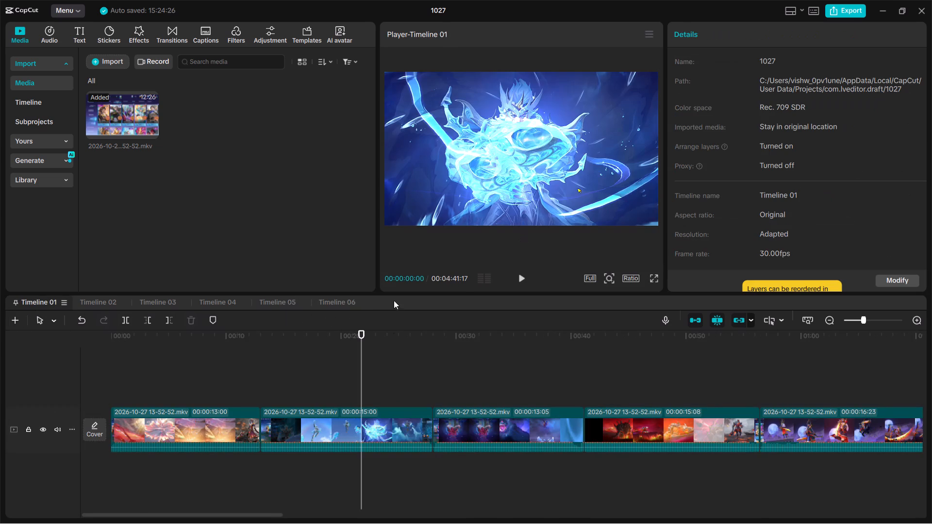
pyautogui.moveTo(16, 318); pyautogui.dragTo(158, 325)
pyautogui.doubleClick(330, 310)
pyautogui.keyDown('ctrl'); pyautogui.click(328, 390); pyautogui.keyUp('ctrl')
pyautogui.hotkey('ctrl', 'v')
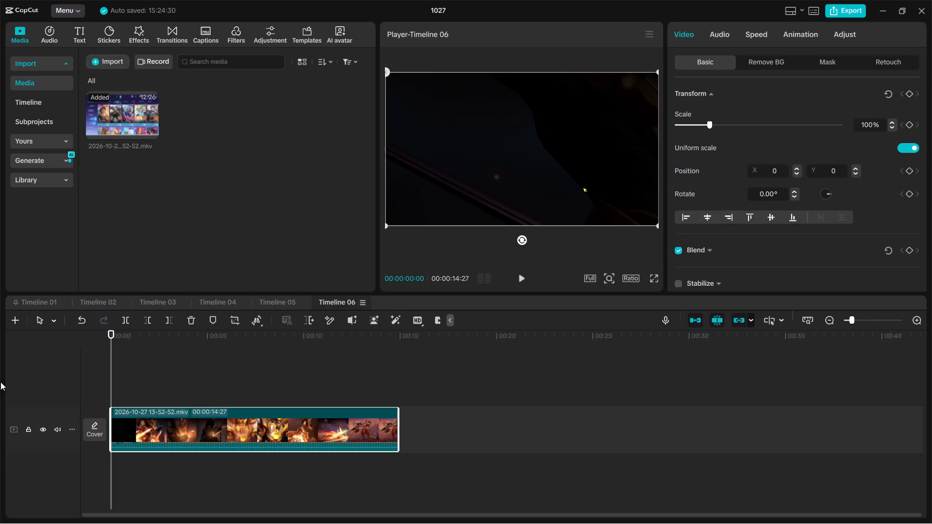
# Create a seventh timeline and move the icy-blue second clip of Timeline 01 into it by cutting and pasting.
pyautogui.click(12, 326)
pyautogui.click(27, 304)
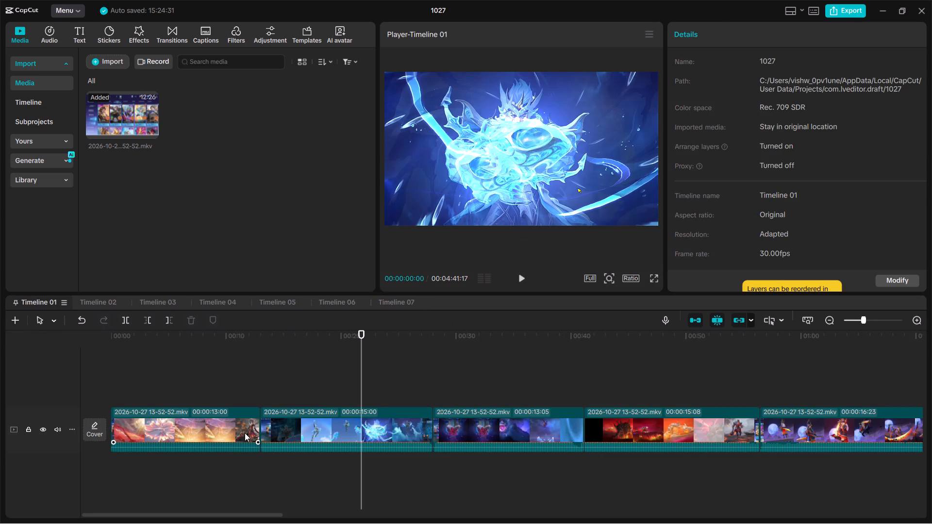
pyautogui.click(348, 413)
pyautogui.hotkey('ctrl', 'c')
pyautogui.hotkey('ctrl', 'x')
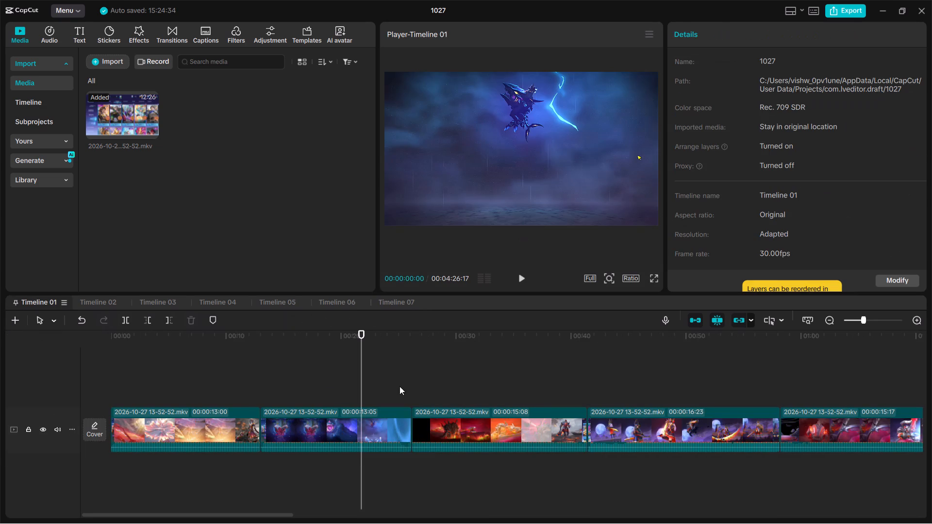
pyautogui.click(404, 304)
pyautogui.keyDown('ctrl'); pyautogui.click(422, 377); pyautogui.keyUp('ctrl')
pyautogui.hotkey('ctrl', 'v')
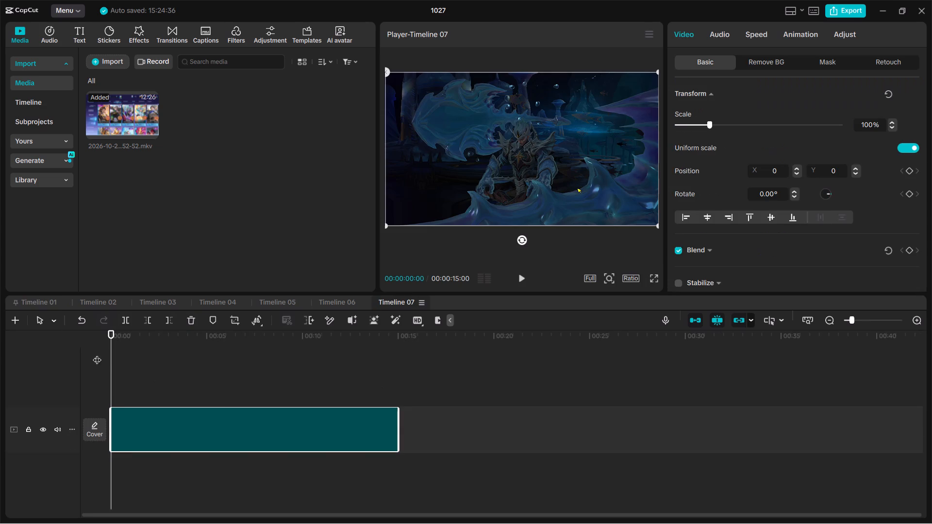
# Create an eighth timeline and move the dark-blue second clip of Timeline 01 into it by cutting and pasting.
pyautogui.click(12, 318)
pyautogui.click(25, 307)
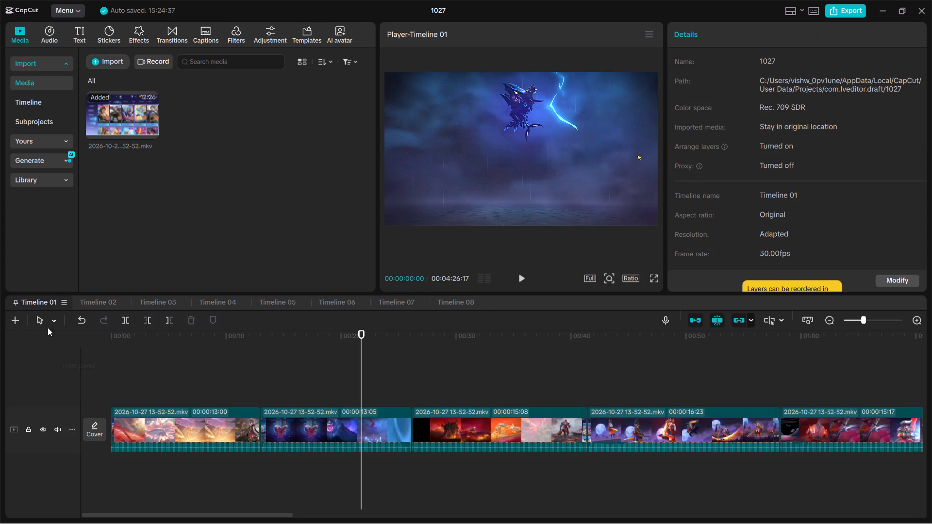
pyautogui.click(380, 407)
pyautogui.keyDown('ctrl'); pyautogui.click(380, 411); pyautogui.keyUp('ctrl')
pyautogui.hotkey('ctrl', 'x')
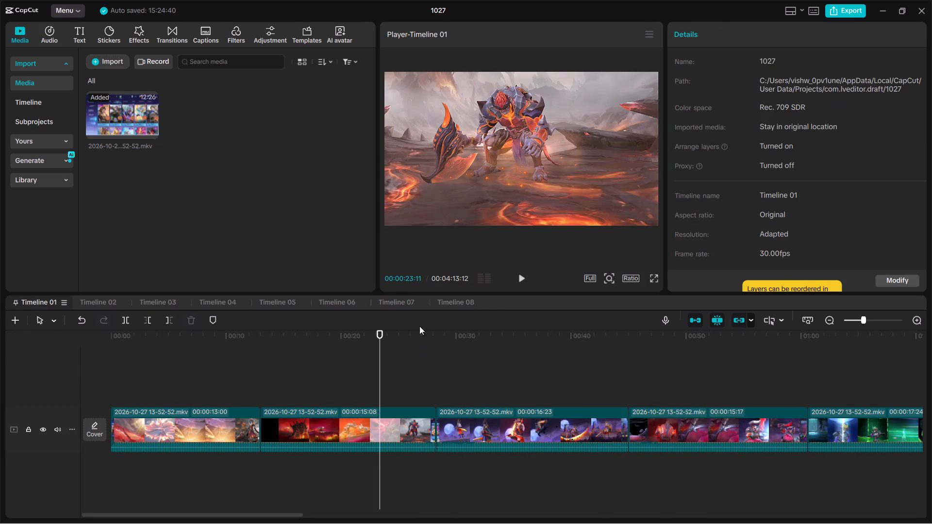
pyautogui.click(443, 305)
pyautogui.hotkey('ctrl', 'v')
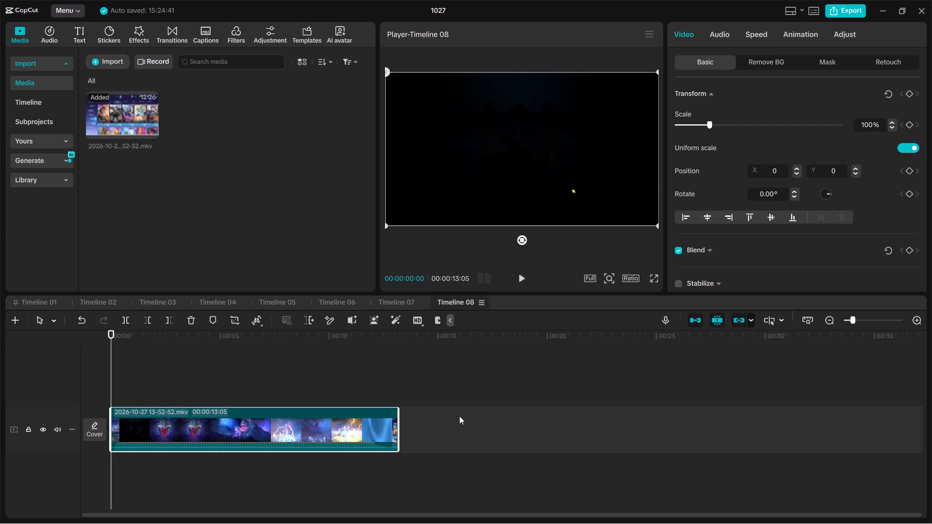
# Cut the red lava-scene clip, second in Timeline 01, and paste it into a new ninth timeline.
pyautogui.click(38, 303)
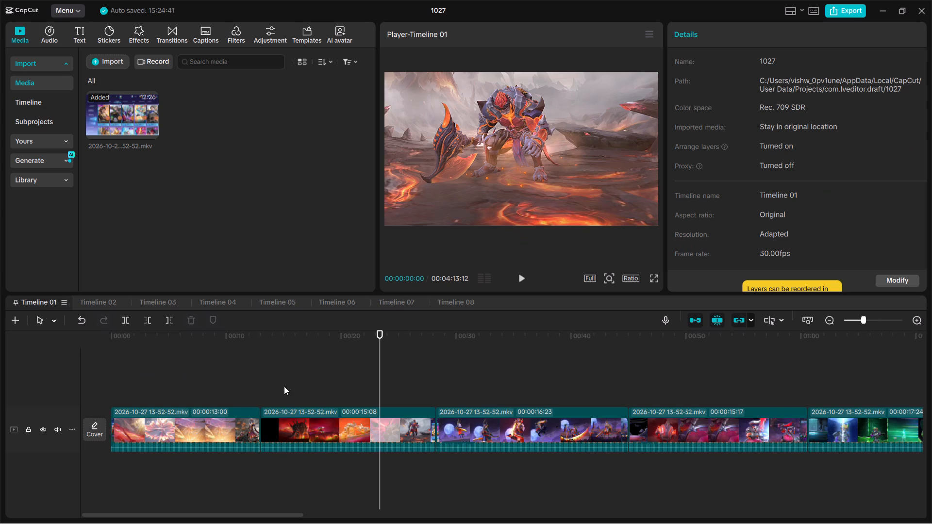
pyautogui.click(309, 428)
pyautogui.hotkey('ctrl', 'x')
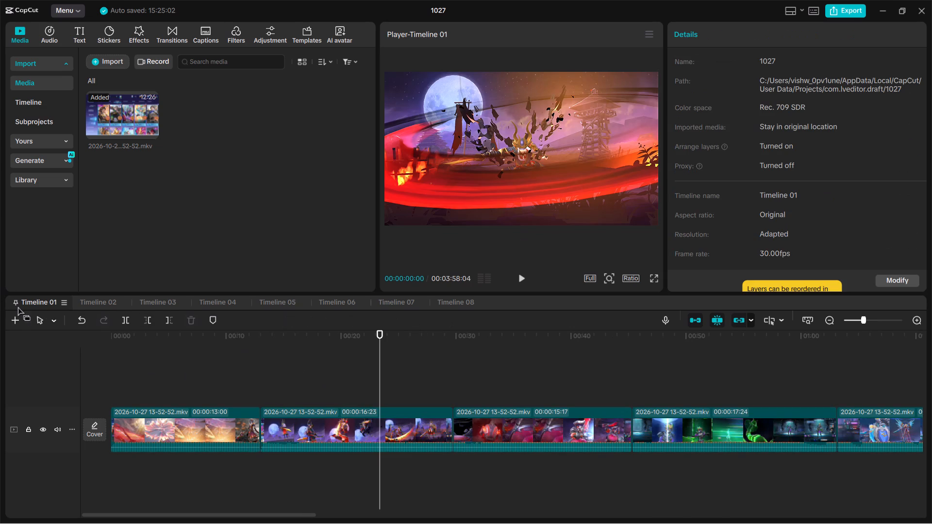
pyautogui.click(16, 319)
pyautogui.hotkey('ctrl', 'v')
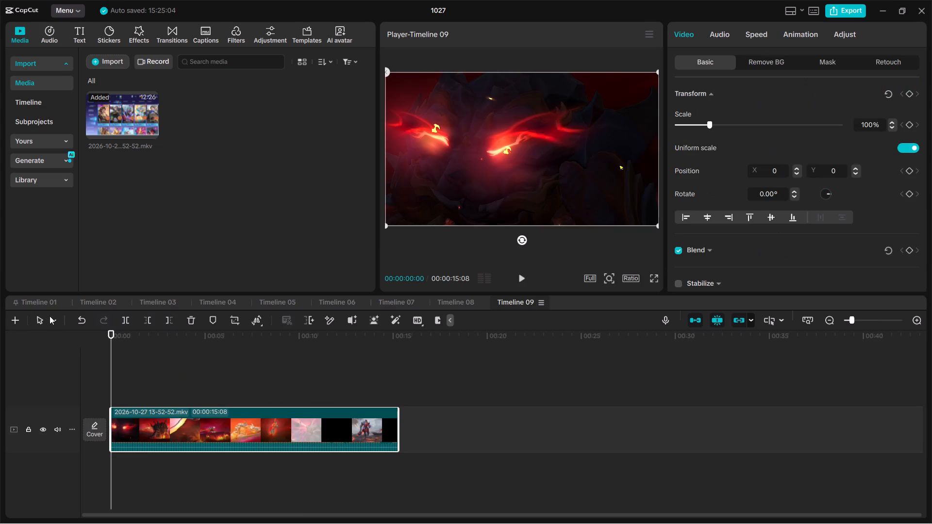
# Cut the moonlit second clip from Timeline 01, paste it into a new tenth timeline, and return to Timeline 01.
pyautogui.click(34, 299)
pyautogui.click(360, 430)
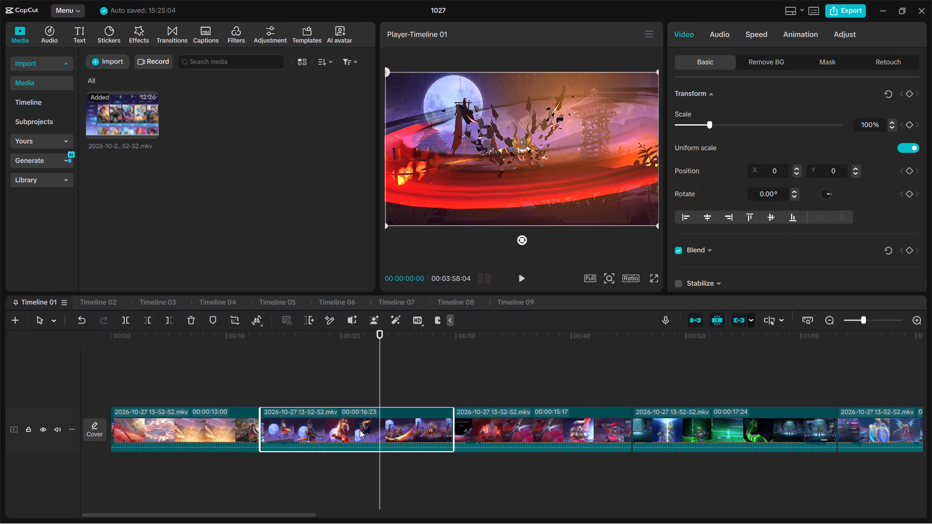
pyautogui.hotkey('ctrl', 'x')
pyautogui.click(17, 319)
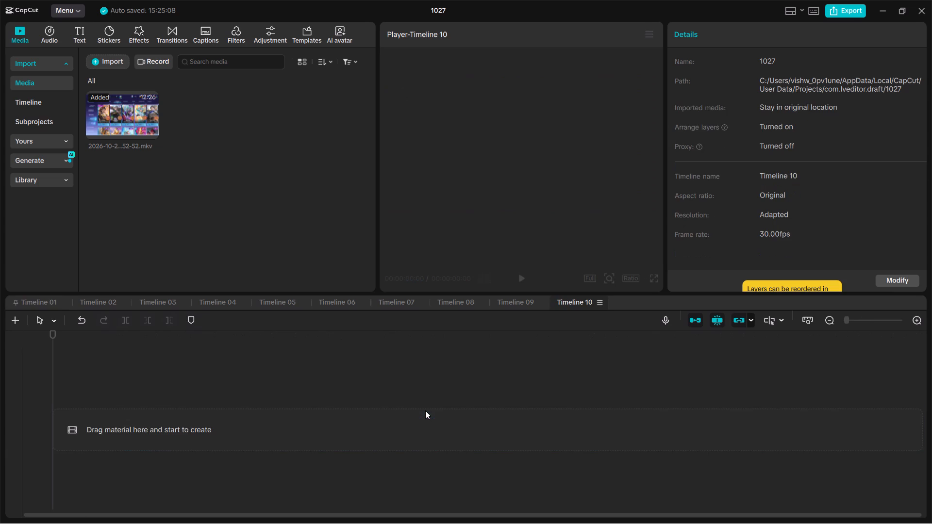
pyautogui.hotkey('ctrl', 'v')
pyautogui.click(21, 300)
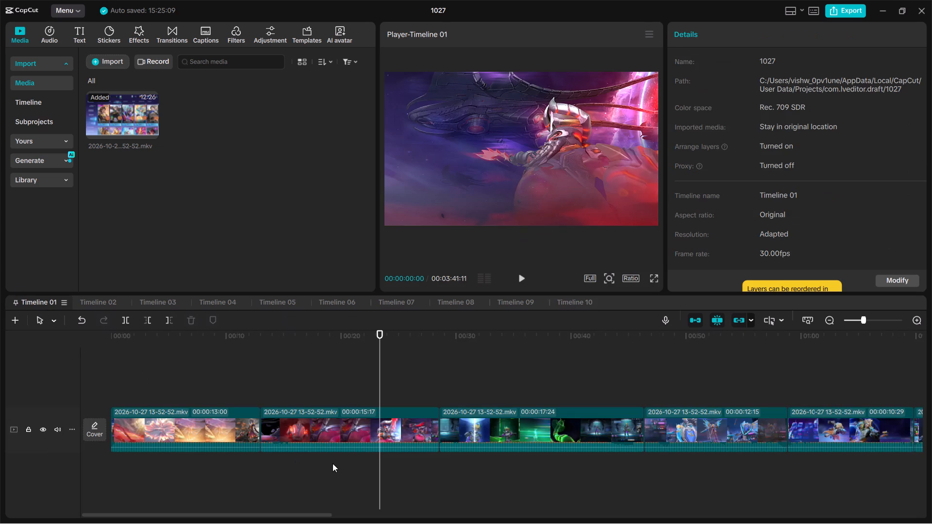
# Cut the red-and-purple second clip from Timeline 01, paste it into a new eleventh timeline, and return to Timeline 01.
pyautogui.click(343, 440)
pyautogui.hotkey('ctrl', 'x')
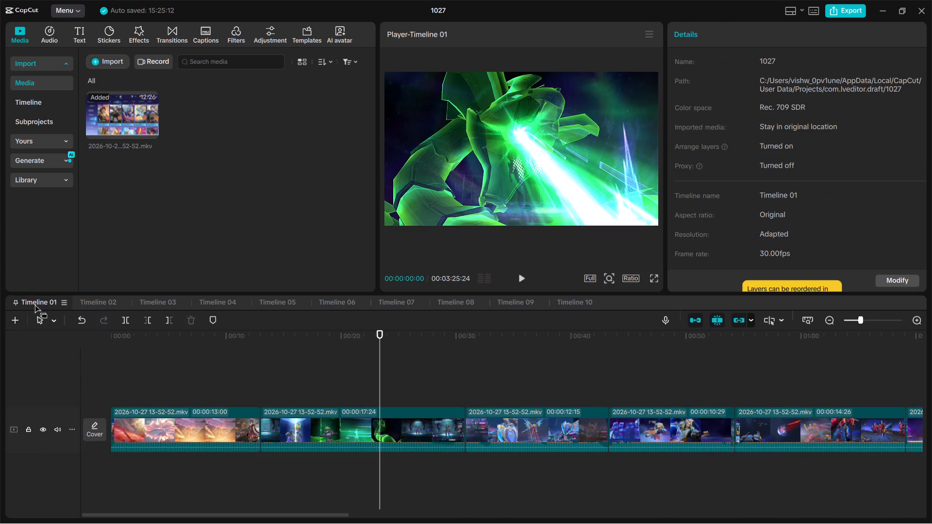
pyautogui.click(17, 320)
pyautogui.hotkey('ctrl', 'v')
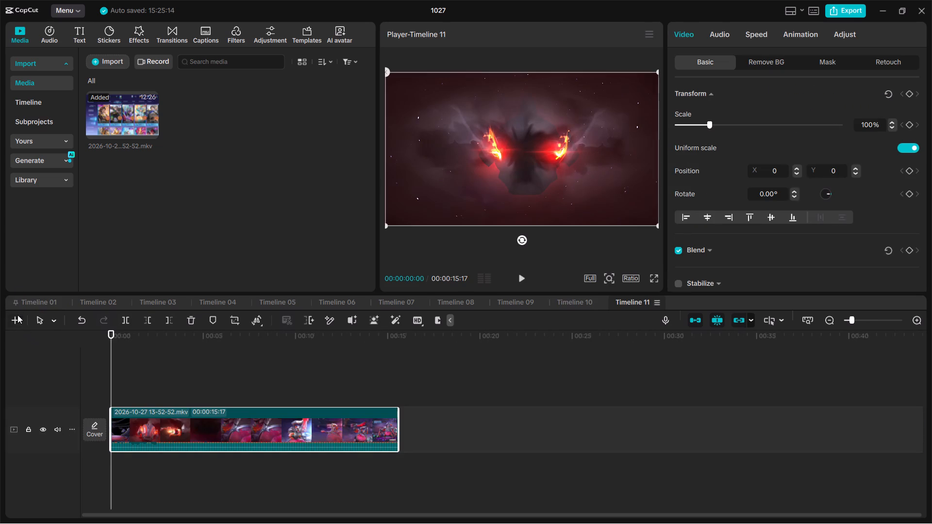
pyautogui.click(31, 293)
pyautogui.click(31, 303)
# Move the green-lit second clip of Timeline 01 into a new twelfth timeline by cutting and pasting, then return to Timeline 01.
pyautogui.click(416, 431)
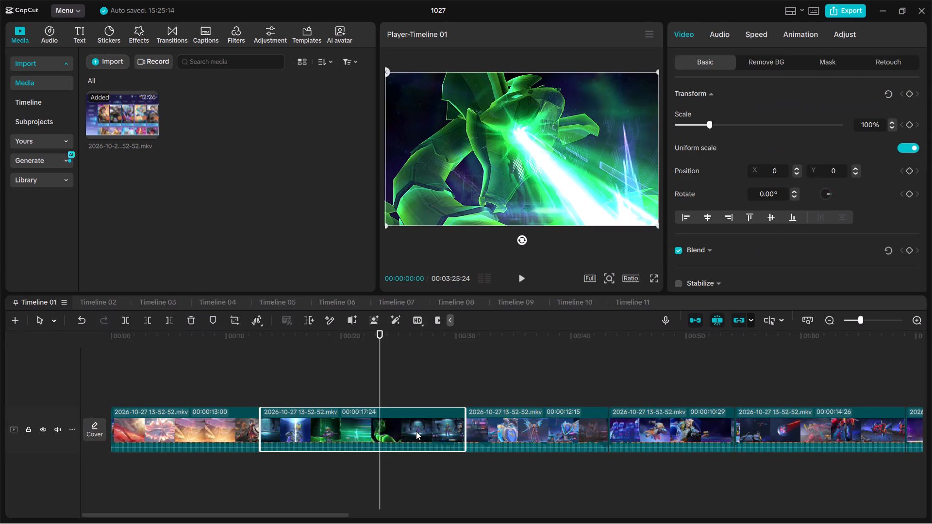
pyautogui.hotkey('ctrl', 'x')
pyautogui.click(18, 321)
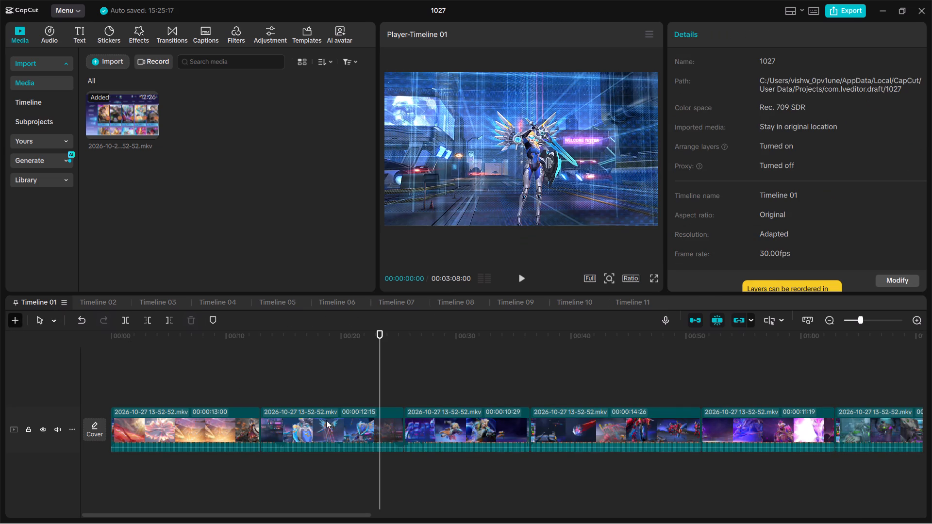
pyautogui.hotkey('ctrl', 'v')
pyautogui.click(18, 303)
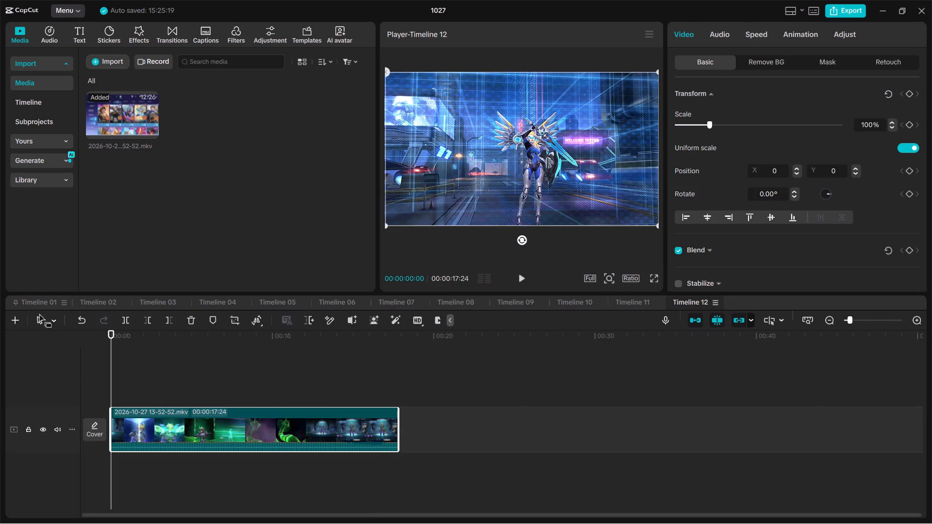
# Cut the neon-city winged-hero clip, second in Timeline 01, paste it into a new thirteenth timeline, and return to Timeline 01.
pyautogui.click(356, 434)
pyautogui.hotkey('ctrl', 'x')
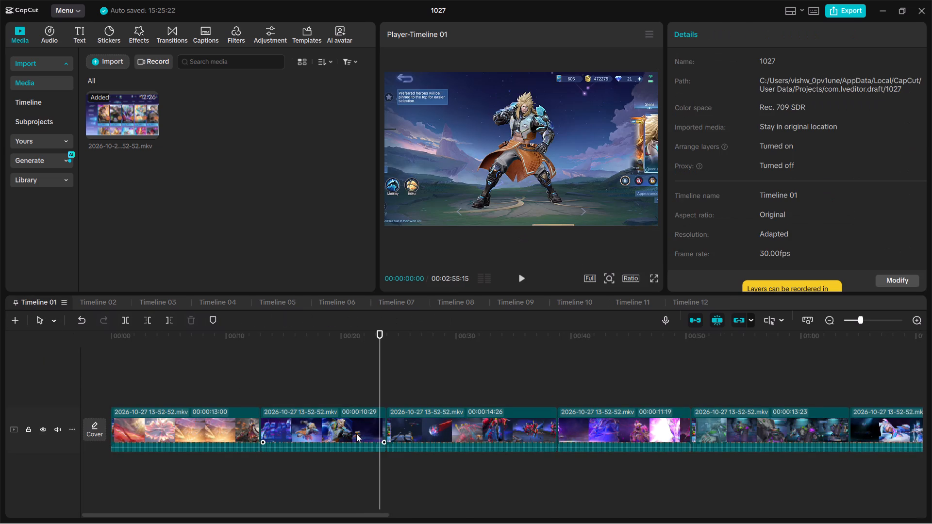
pyautogui.click(19, 322)
pyautogui.hotkey('ctrl', 'v')
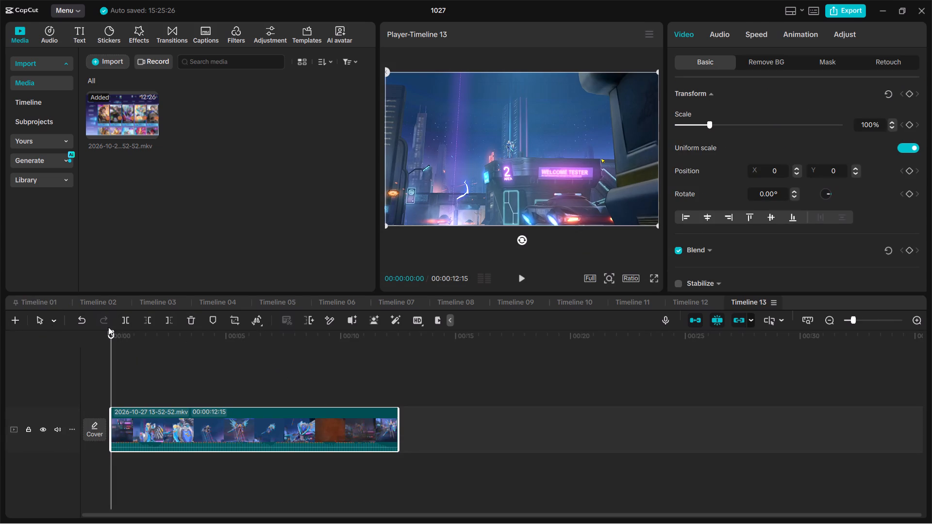
pyautogui.click(674, 308)
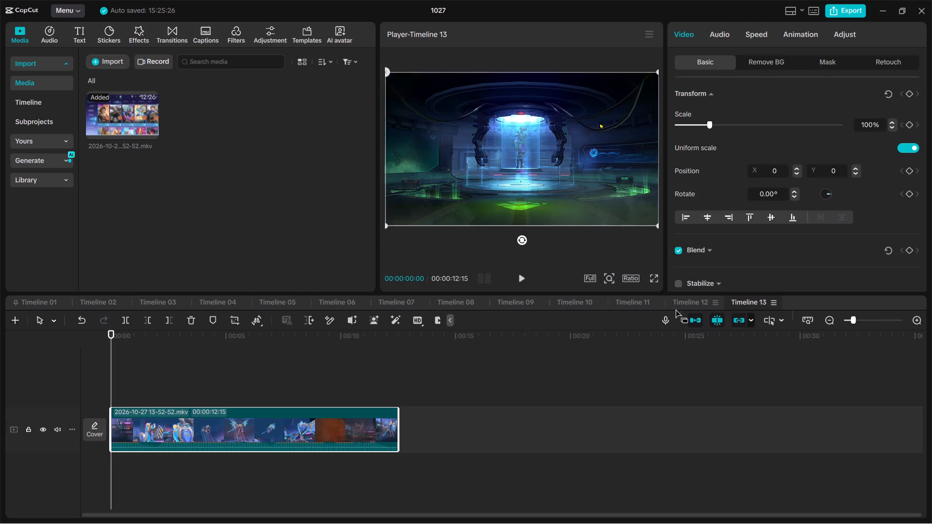
pyautogui.click(751, 302)
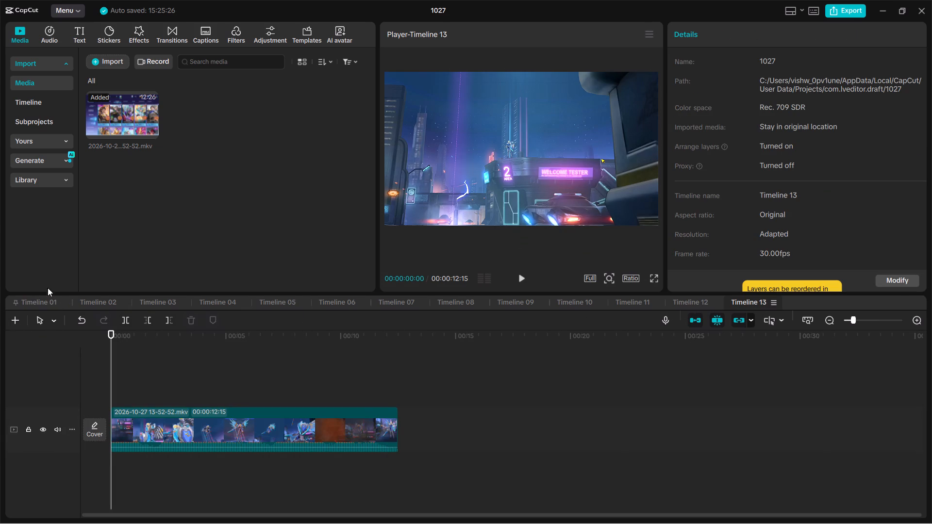
pyautogui.click(36, 301)
# Cut the second clip of Timeline 01, showing the blond fighter, and paste it into a new fourteenth timeline.
pyautogui.click(316, 435)
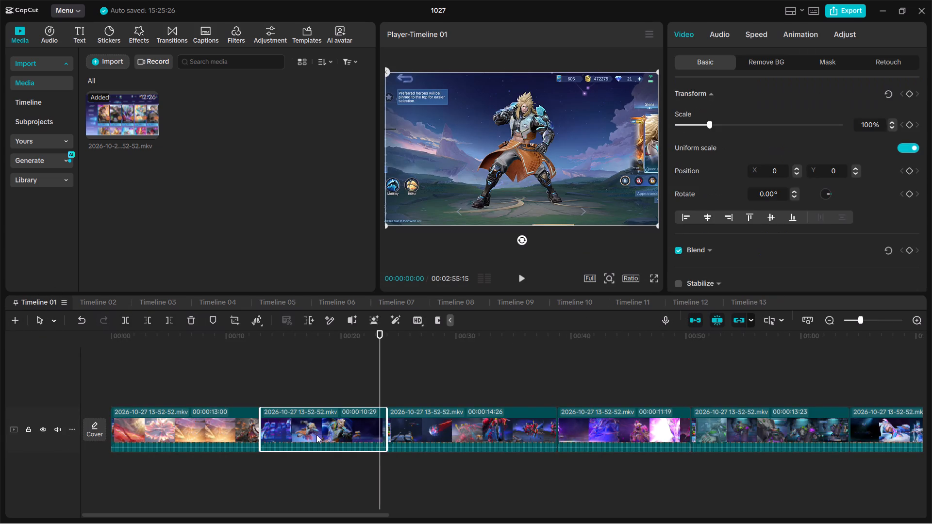
pyautogui.hotkey('ctrl', 'x')
pyautogui.click(17, 321)
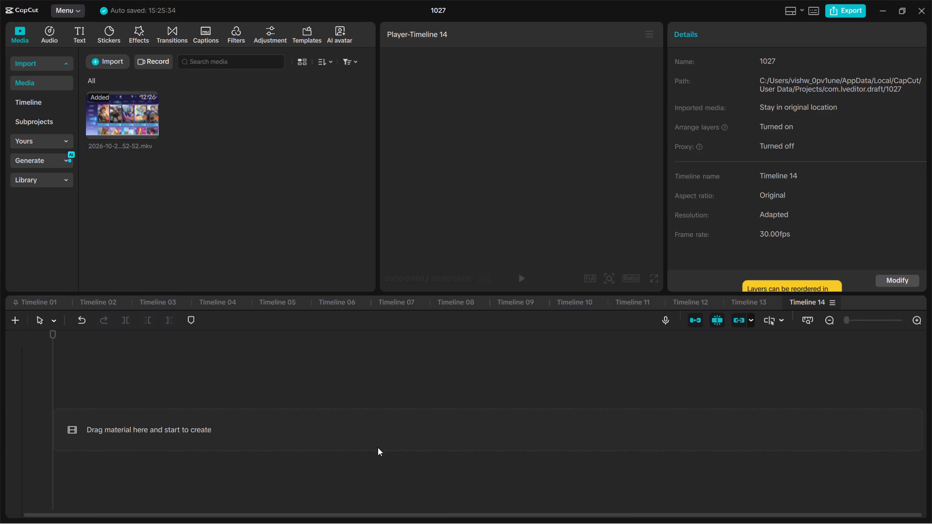
pyautogui.hotkey('ctrl', 'c')
pyautogui.hotkey('ctrl', 'v')
# Create a fifteenth timeline, move the red-robot space clip, second in Timeline 01, into it by cutting and pasting, and return to Timeline 01.
pyautogui.click(19, 322)
pyautogui.click(20, 304)
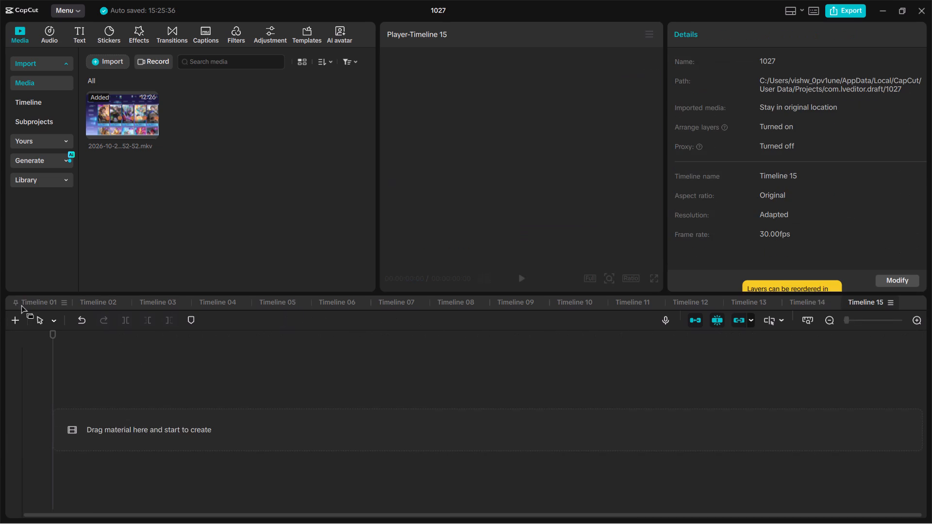
pyautogui.click(462, 443)
pyautogui.click(377, 406)
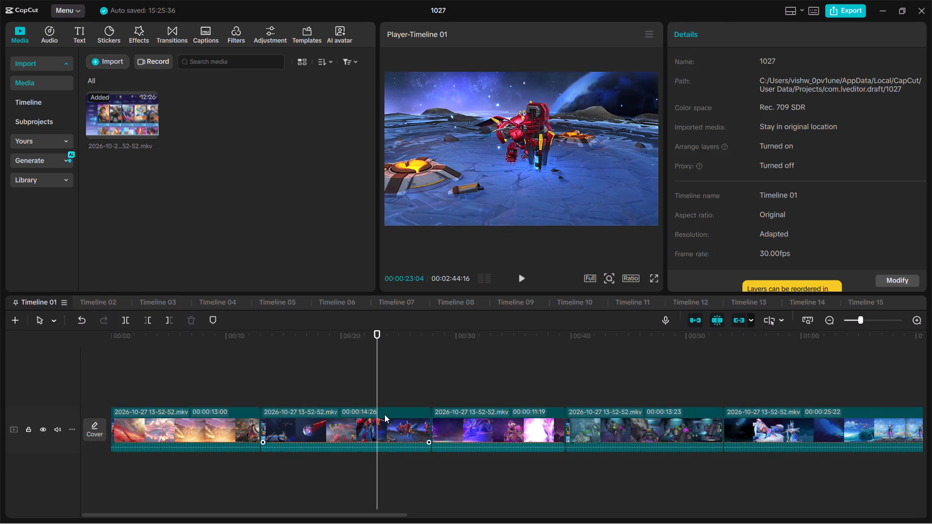
pyautogui.keyDown('ctrl'); pyautogui.click(384, 414); pyautogui.keyUp('ctrl')
pyautogui.hotkey('ctrl', 'x')
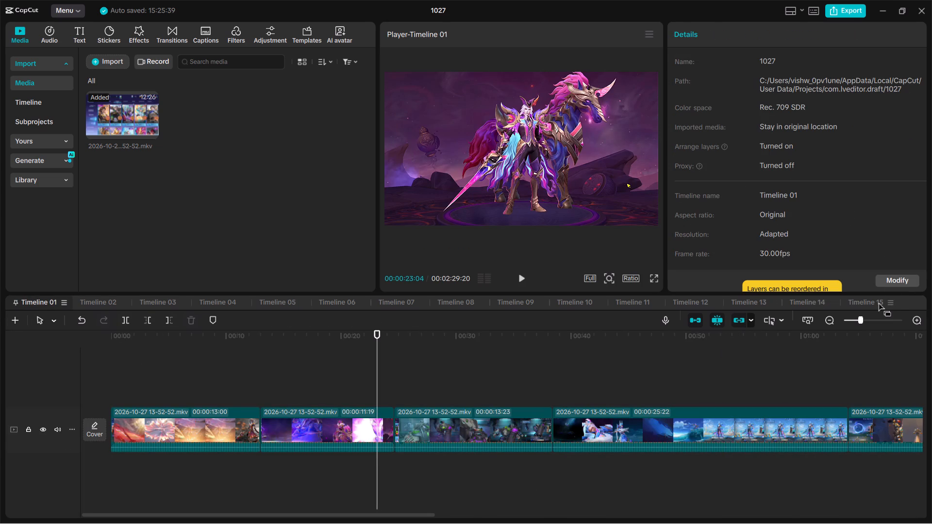
pyautogui.click(878, 301)
pyautogui.hotkey('ctrl', 'v')
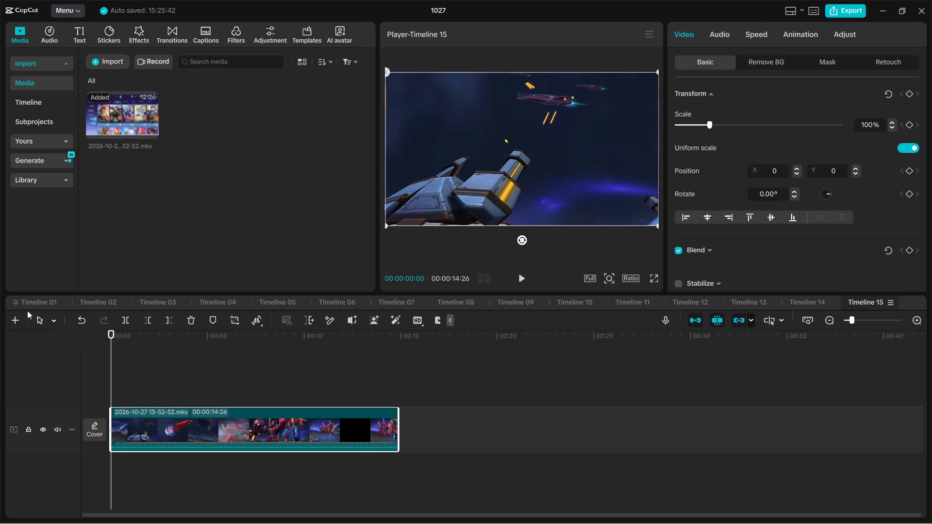
pyautogui.click(26, 306)
# Cut the purple horse-and-knight clip, second in Timeline 01, and paste it into a new sixteenth timeline.
pyautogui.click(309, 434)
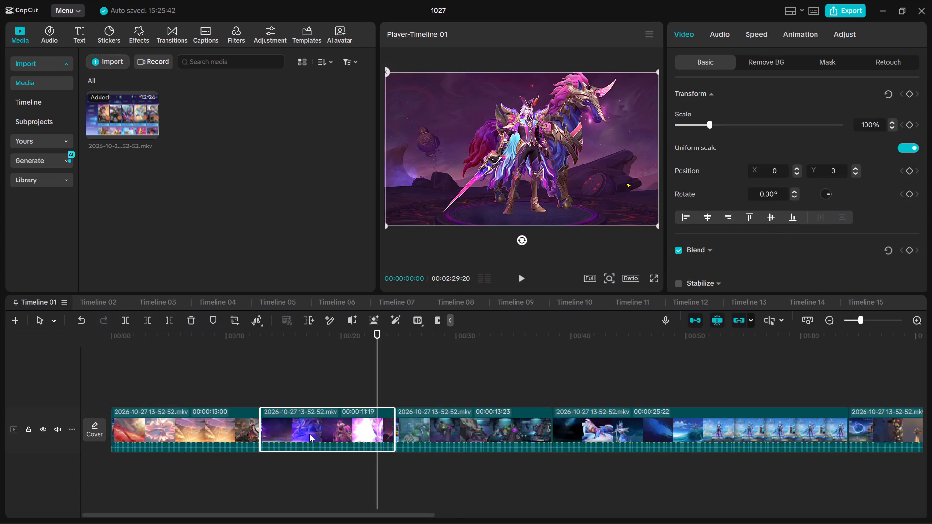
pyautogui.hotkey('ctrl', 'x')
pyautogui.click(14, 317)
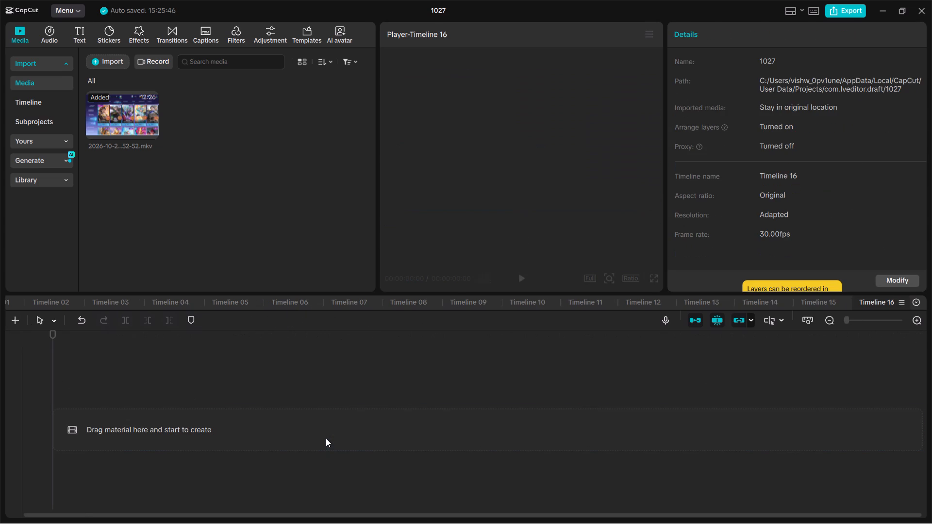
pyautogui.hotkey('ctrl', 'v')
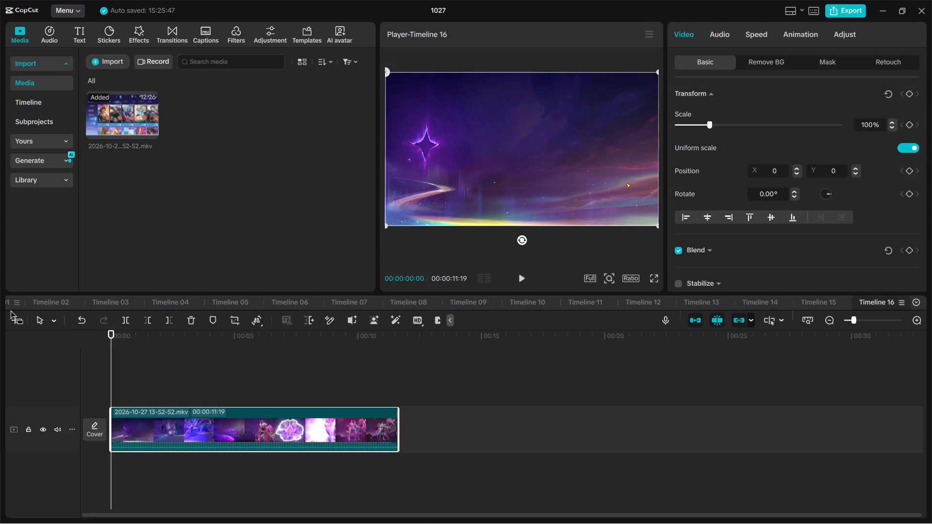
pyautogui.scroll(7, 34, 309)
pyautogui.click(34, 306)
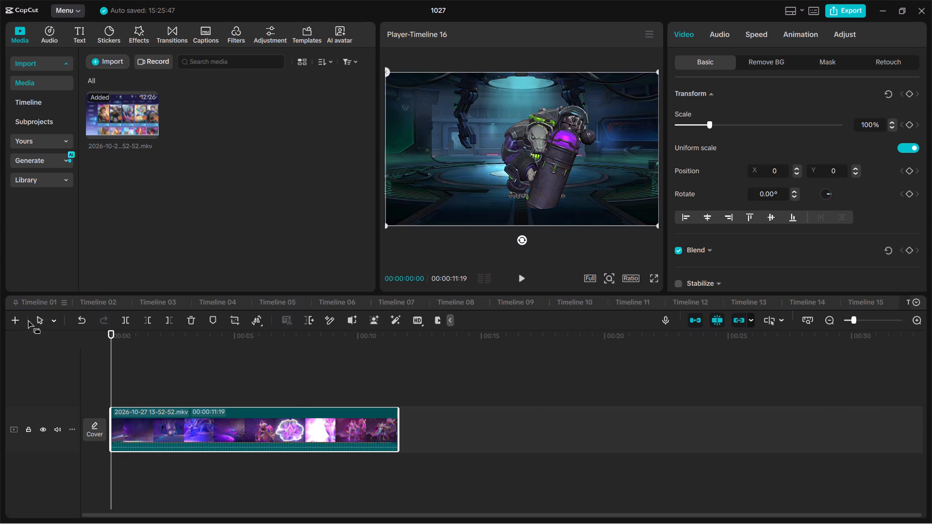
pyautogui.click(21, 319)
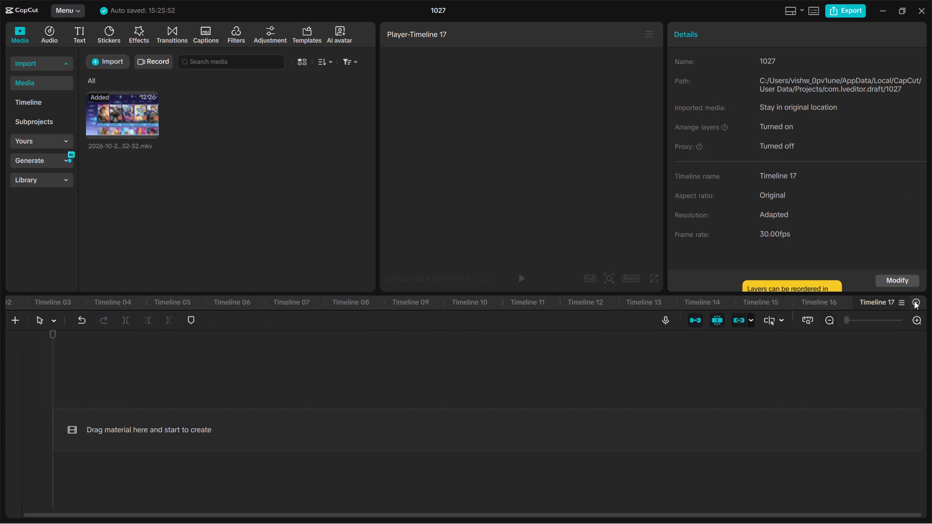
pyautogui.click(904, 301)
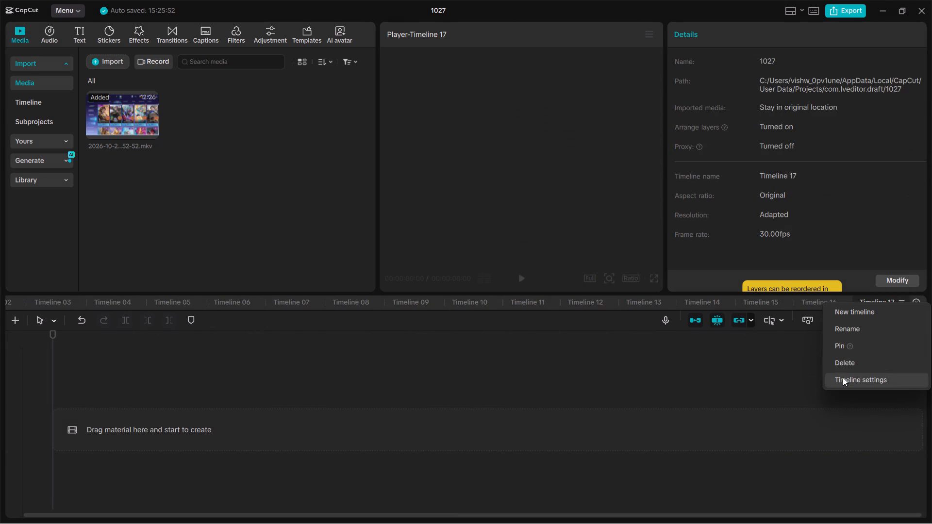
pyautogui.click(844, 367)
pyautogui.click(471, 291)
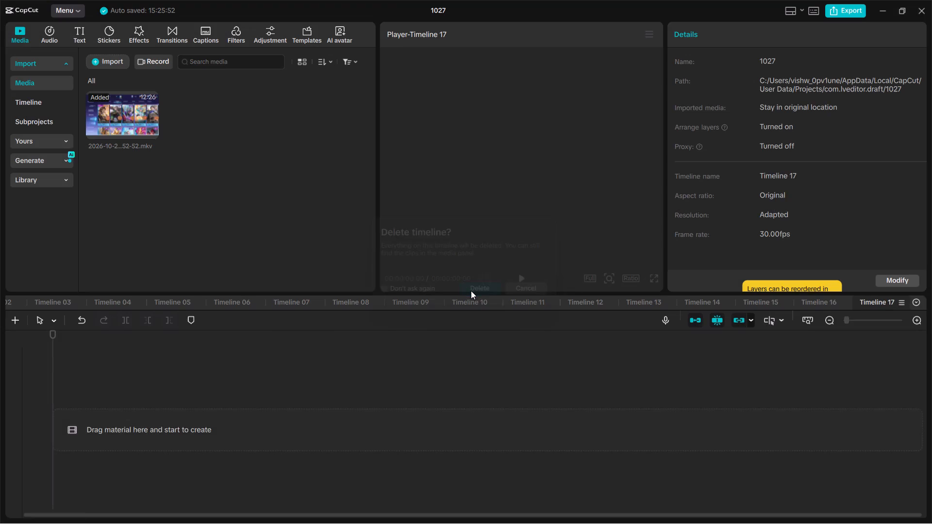
# Cut the dark teal laboratory clip, second in Timeline 01, paste it into a new seventeenth timeline, and return to Timeline 01.
pyautogui.scroll(5, 34, 300)
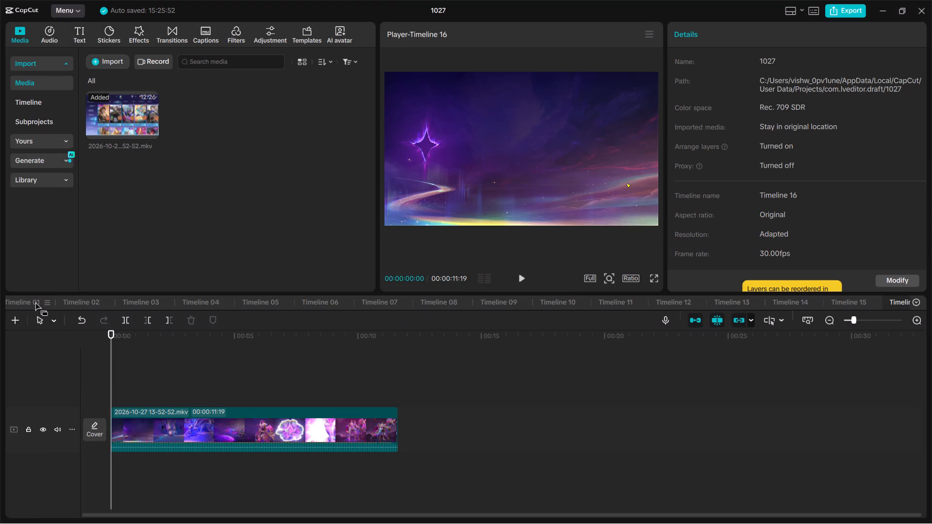
pyautogui.click(34, 301)
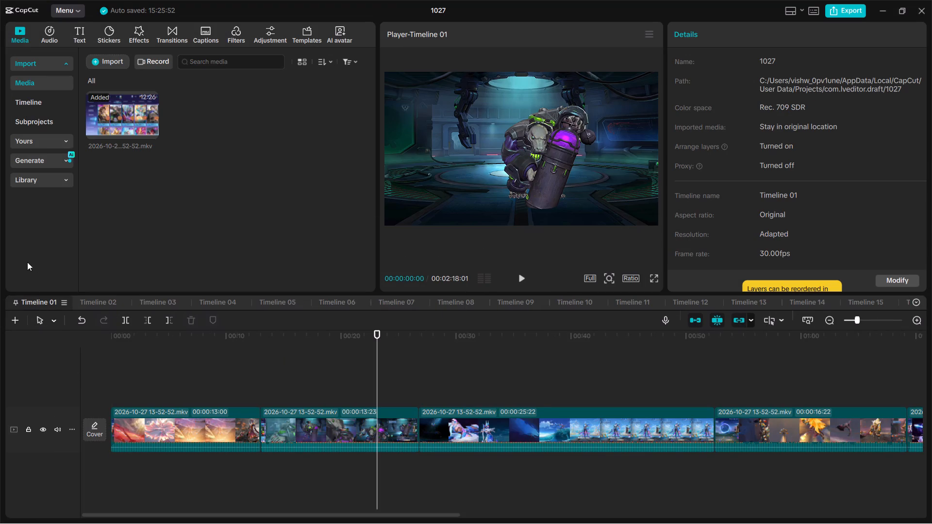
pyautogui.click(400, 409)
pyautogui.hotkey('ctrl', 'x')
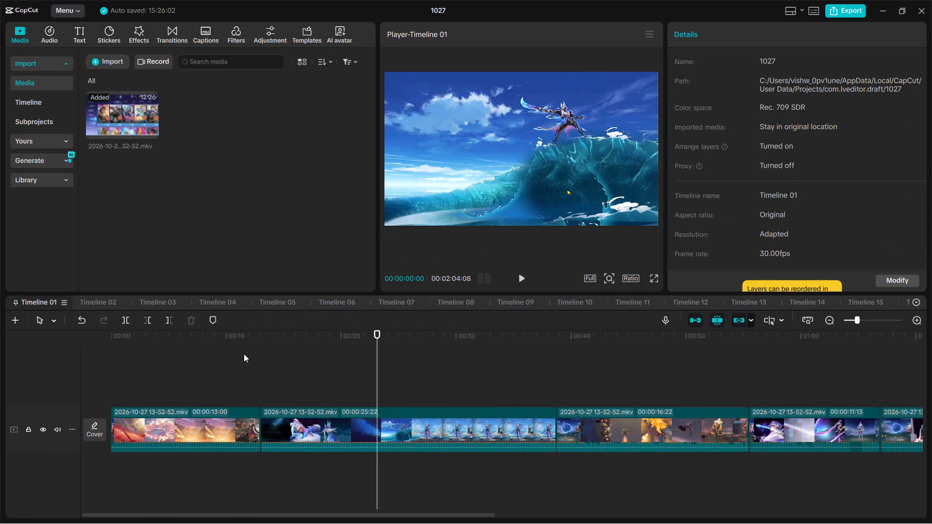
pyautogui.click(17, 315)
pyautogui.hotkey('ctrl', 'v')
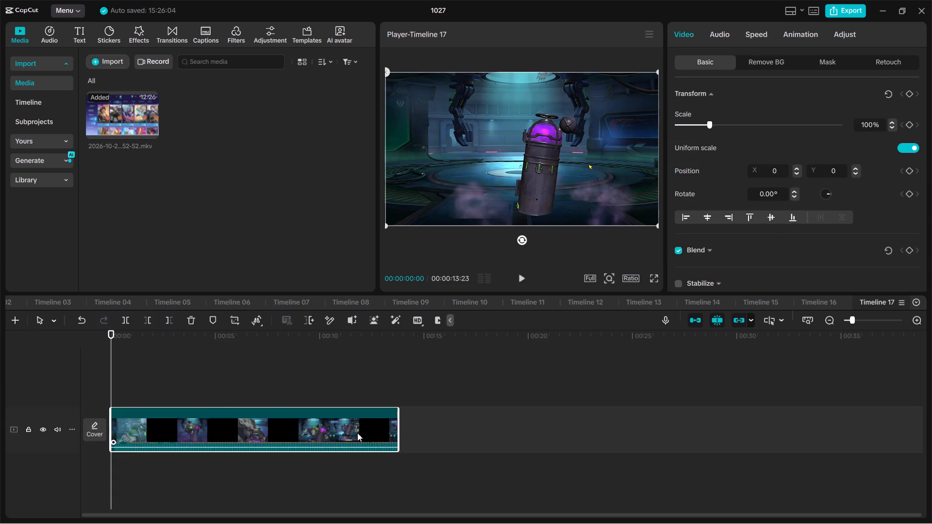
pyautogui.scroll(4, 24, 304)
pyautogui.click(24, 301)
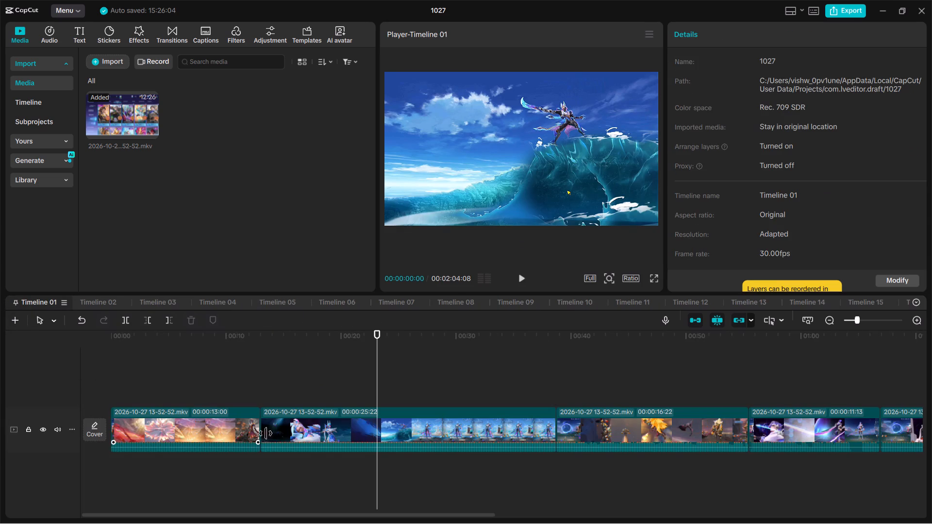
# Move the blue ocean-wave clip, second in Timeline 01, into a new eighteenth timeline by cutting and pasting, then return to Timeline 01.
pyautogui.click(338, 437)
pyautogui.hotkey('ctrl', 'x')
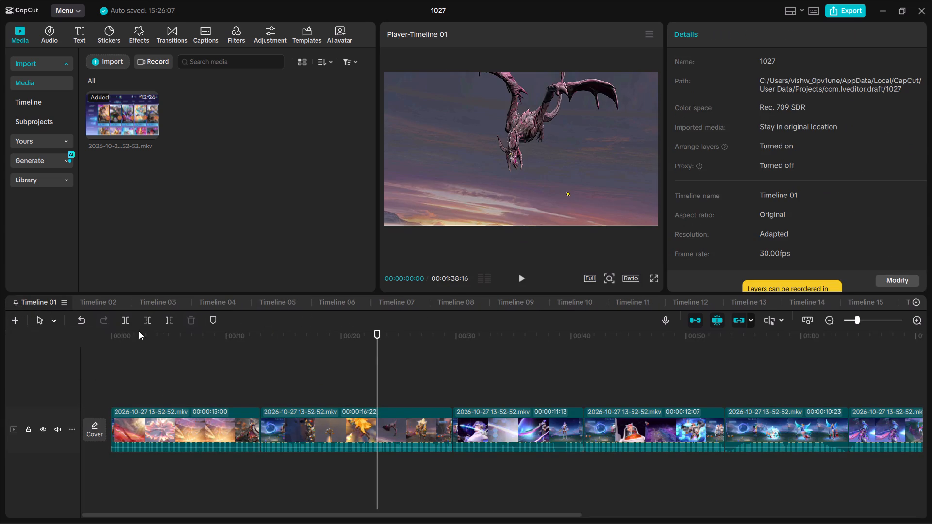
pyautogui.scroll(-7, 831, 307)
pyautogui.click(17, 314)
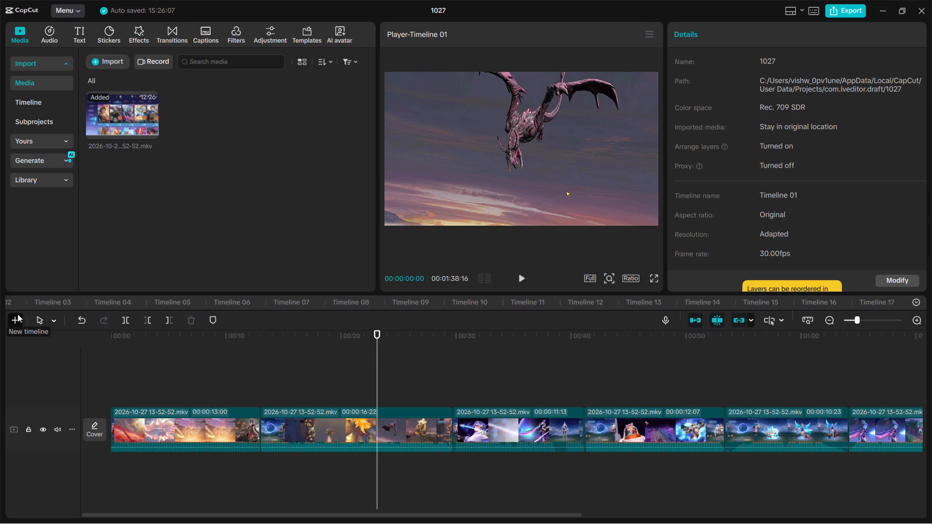
pyautogui.hotkey('ctrl', 'v')
pyautogui.scroll(11, 4, 311)
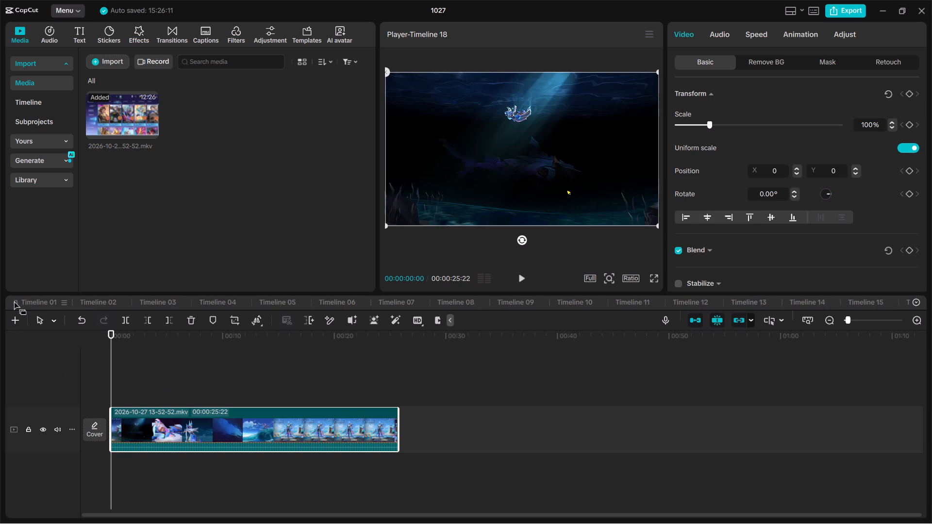
pyautogui.click(13, 300)
# Cut the sunset dragon clip, second in Timeline 01, paste it into a new nineteenth timeline, and return to Timeline 01.
pyautogui.click(399, 435)
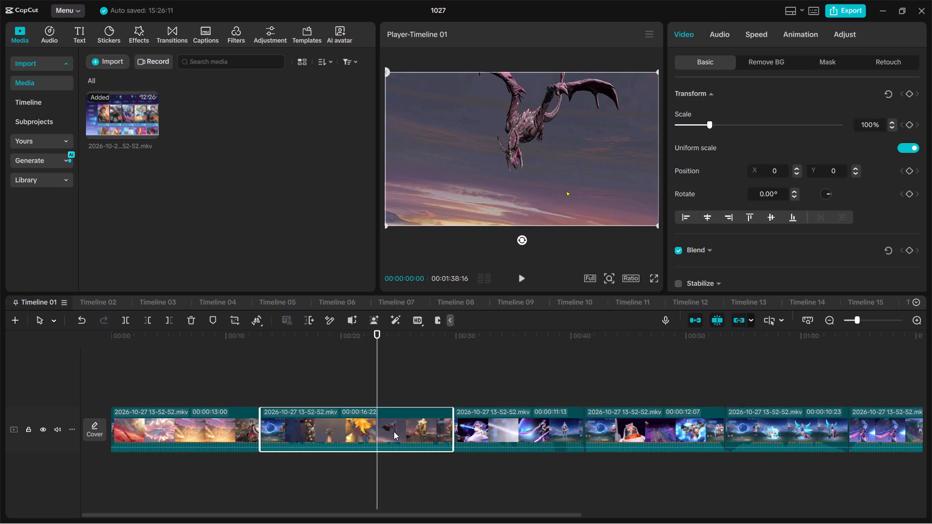
pyautogui.hotkey('ctrl', 'x')
pyautogui.click(15, 314)
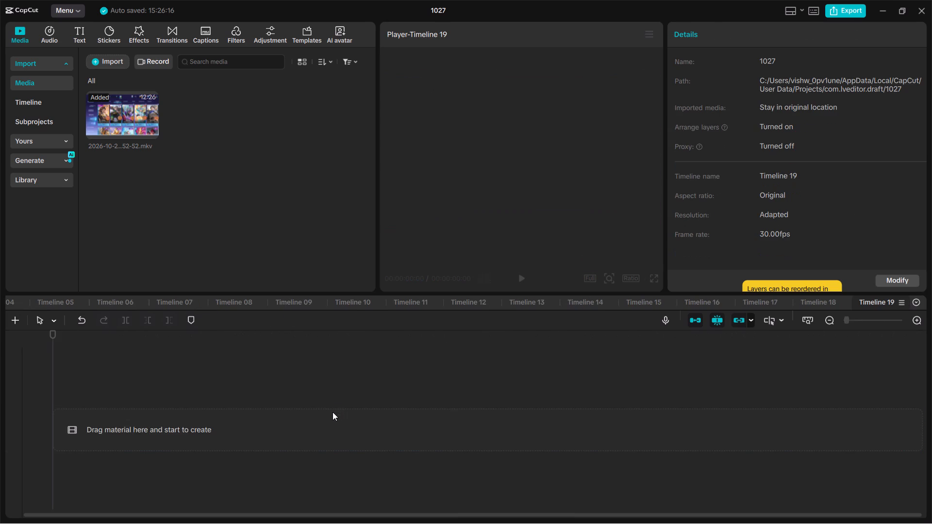
pyautogui.hotkey('ctrl', 'v')
pyautogui.scroll(8, 24, 304)
pyautogui.click(22, 303)
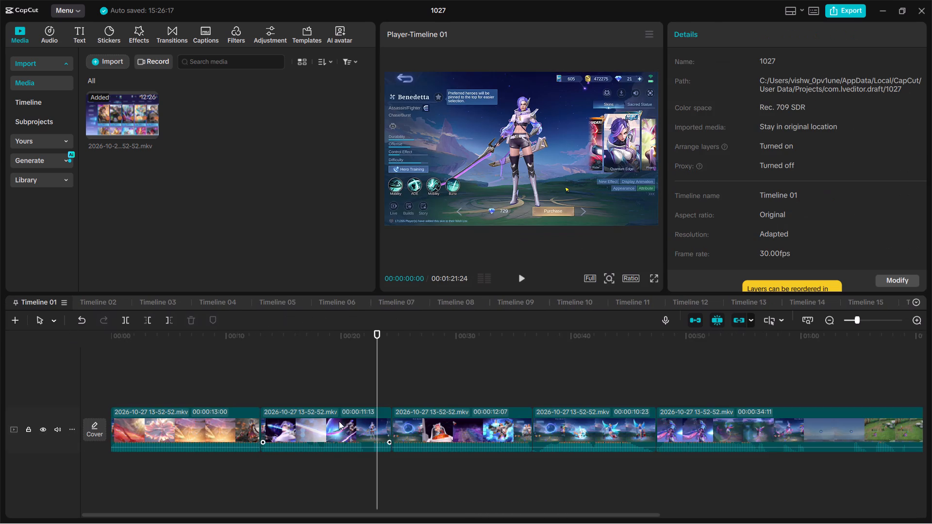
# Cut the Benedetta clip, second in Timeline 01, and paste it into a new twentieth timeline.
pyautogui.click(334, 420)
pyautogui.hotkey('ctrl', 'x')
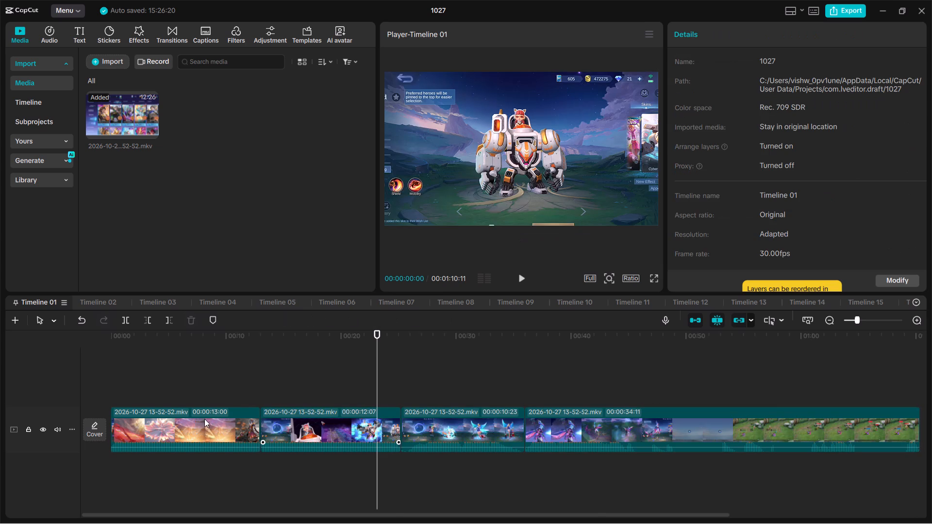
pyautogui.click(15, 324)
pyautogui.hotkey('ctrl', 'v')
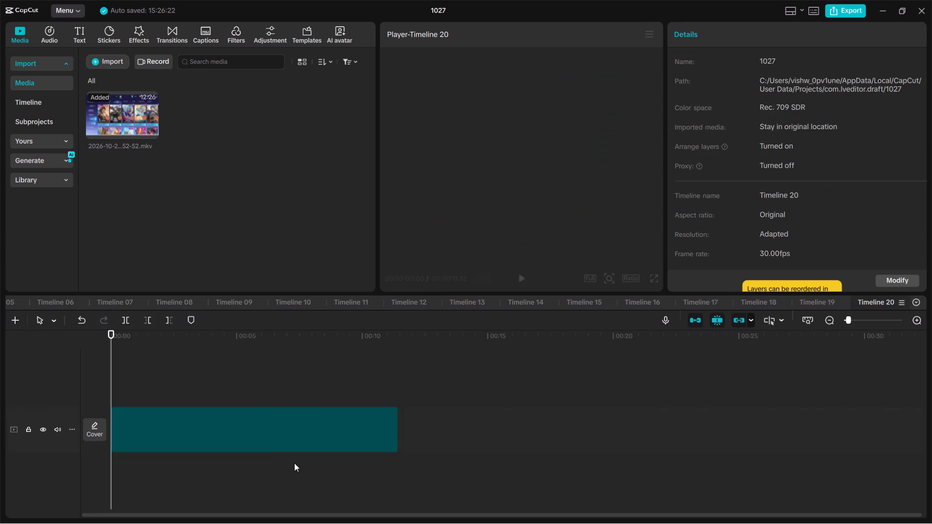
# Return to Timeline 01, cut its second clip, the orange-and-white robot, and paste it into a new twenty-first timeline.
pyautogui.scroll(12, 23, 312)
pyautogui.click(23, 304)
pyautogui.scroll(4, 23, 304)
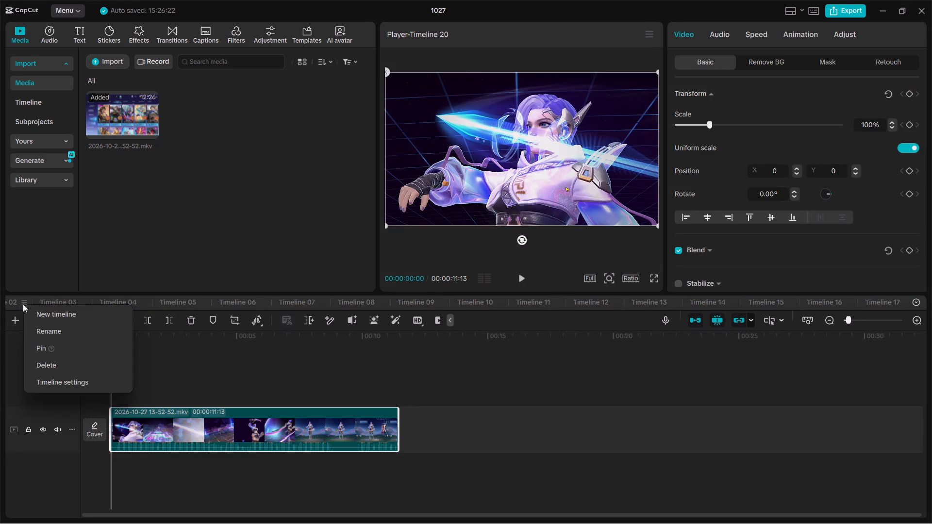
pyautogui.scroll(2, 23, 304)
pyautogui.click(0, 317)
pyautogui.scroll(5, 7, 309)
pyautogui.click(15, 304)
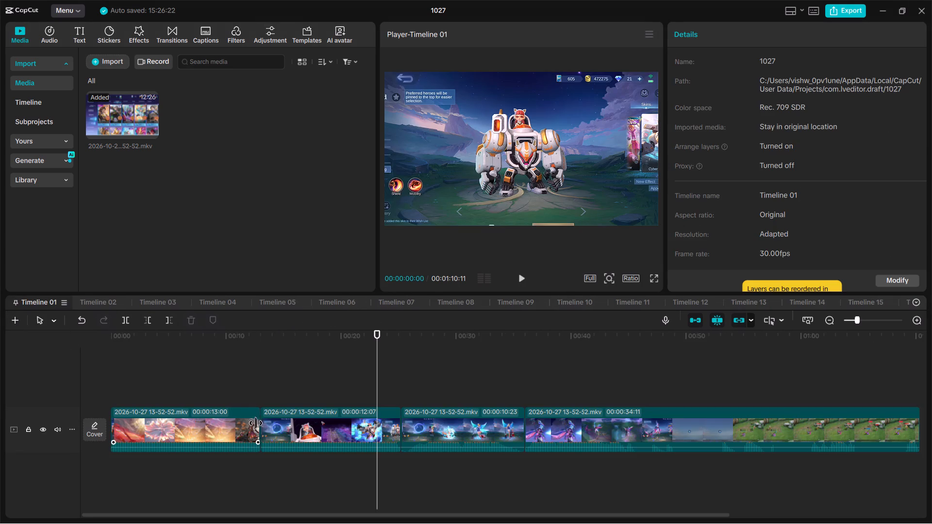
pyautogui.click(311, 431)
pyautogui.hotkey('ctrl', 'x')
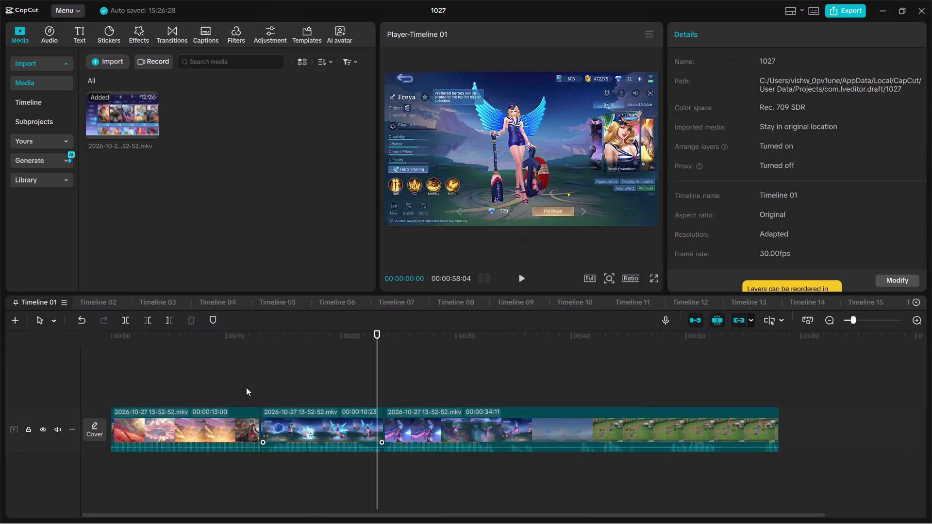
pyautogui.click(16, 317)
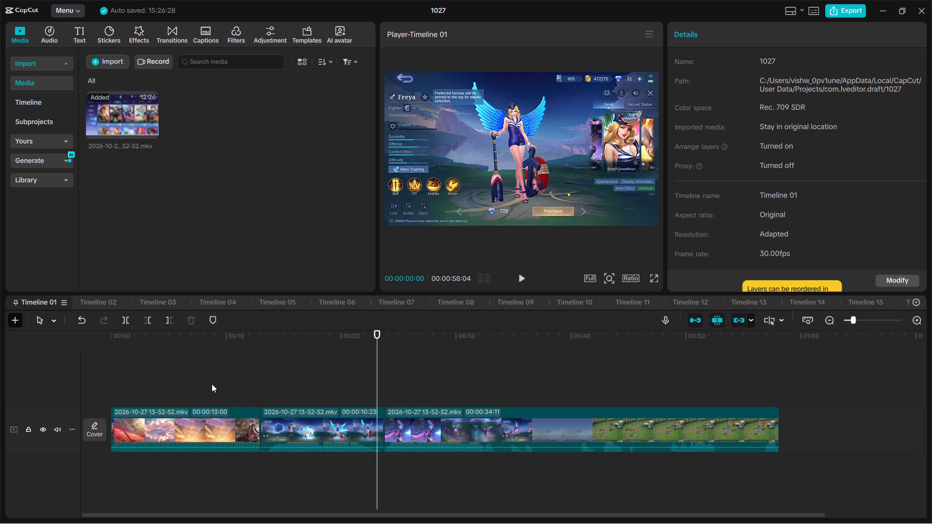
pyautogui.hotkey('ctrl', 'v')
# Return to Timeline 01, cut the blue-winged Freya clip in second place, and paste it into a new twenty-second timeline.
pyautogui.scroll(16, 17, 294)
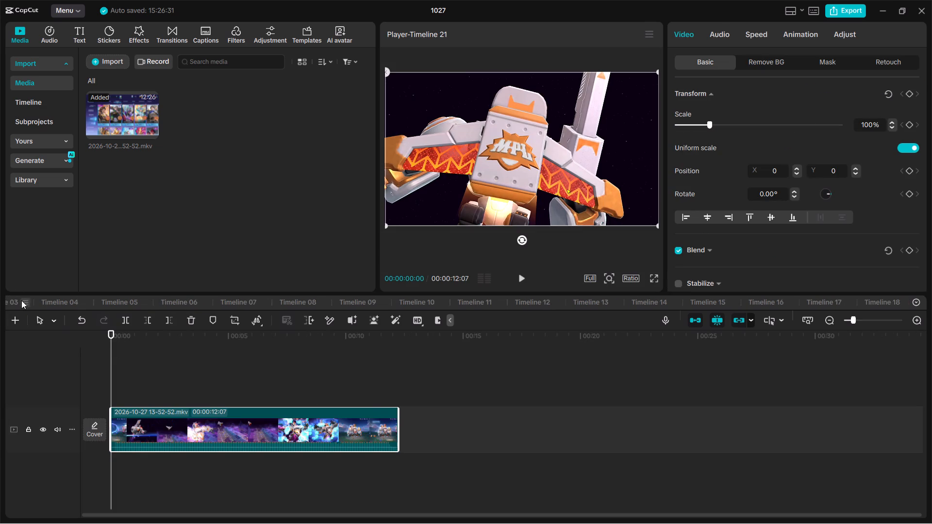
pyautogui.scroll(3, 21, 300)
pyautogui.click(23, 302)
pyautogui.click(551, 443)
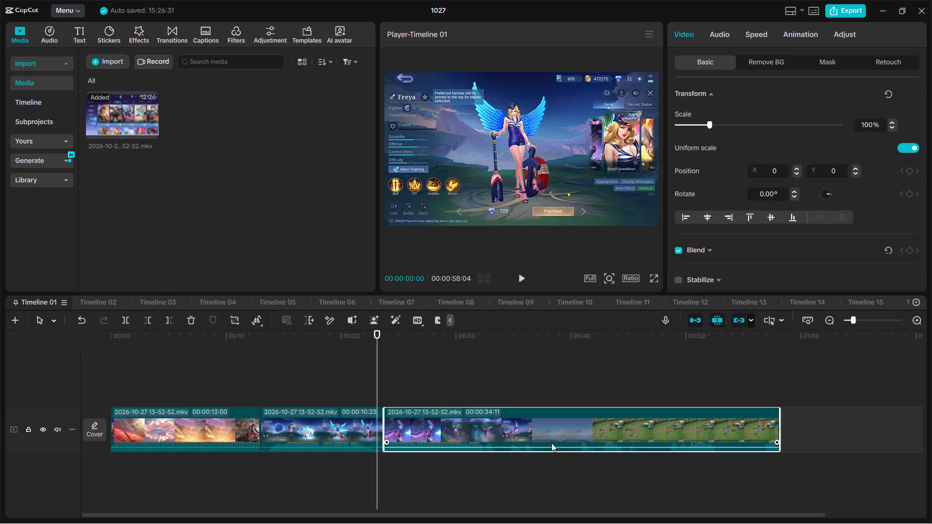
pyautogui.click(364, 389)
pyautogui.click(361, 417)
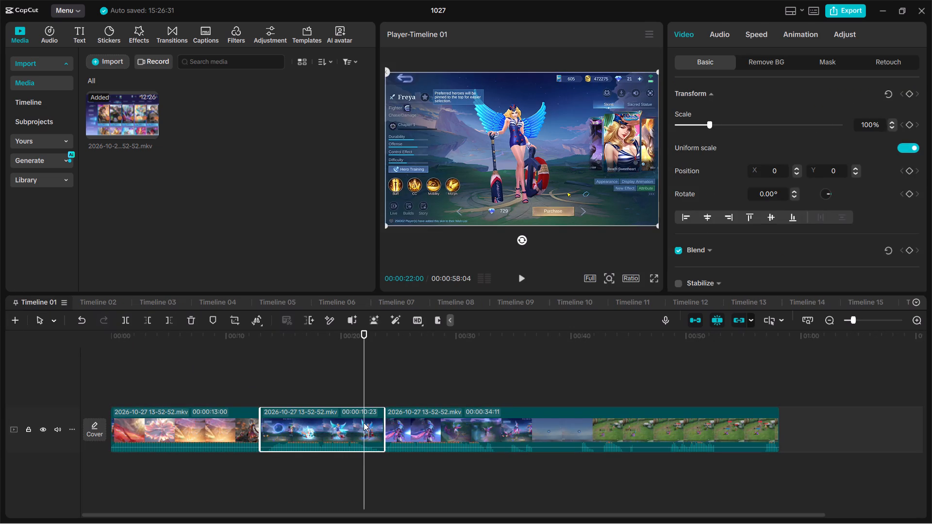
pyautogui.hotkey('ctrl', 'x')
pyautogui.click(14, 313)
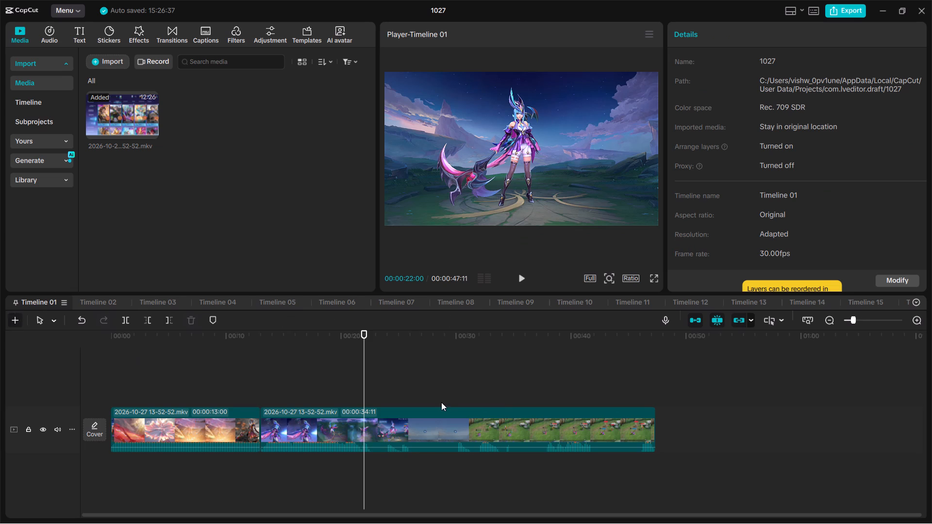
pyautogui.hotkey('ctrl', 'v')
# Return to Timeline 01, cut the purple scythe-wielding heroine clip after the first clip, and paste it into a new twenty-third timeline.
pyautogui.scroll(20, 50, 295)
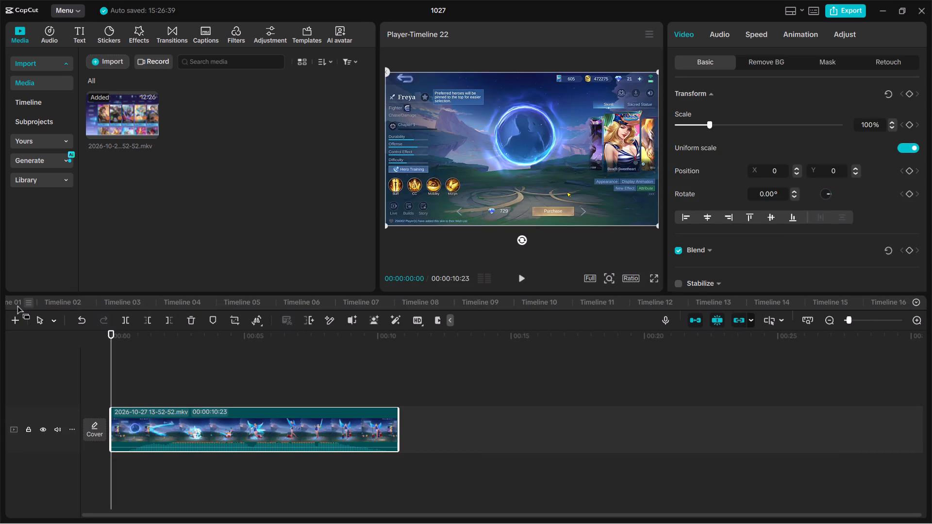
pyautogui.scroll(6, 17, 304)
pyautogui.click(17, 304)
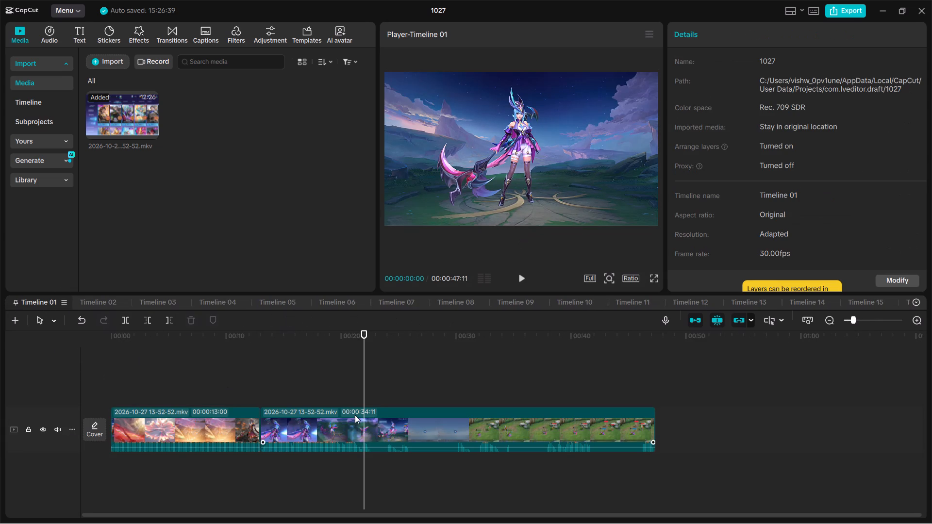
pyautogui.click(355, 415)
pyautogui.hotkey('ctrl', 'x')
pyautogui.click(7, 320)
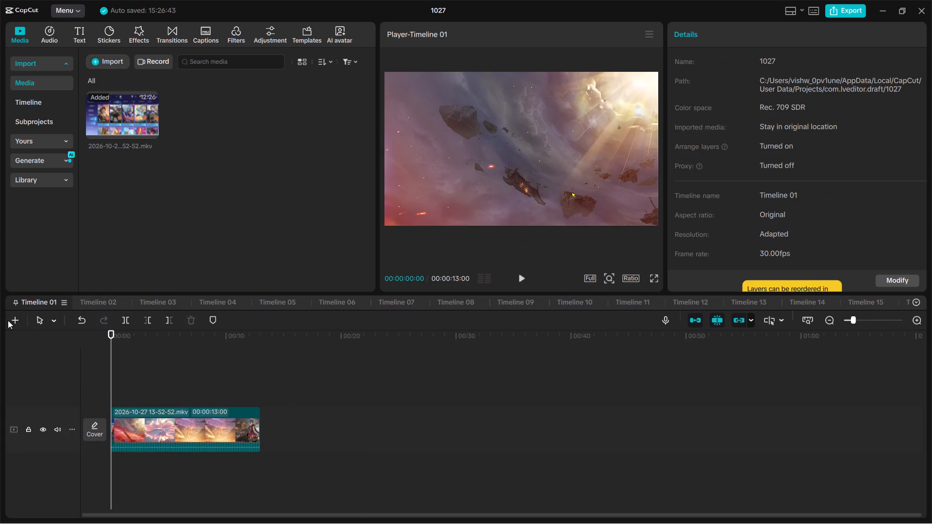
pyautogui.click(10, 320)
pyautogui.hotkey('ctrl', 'v')
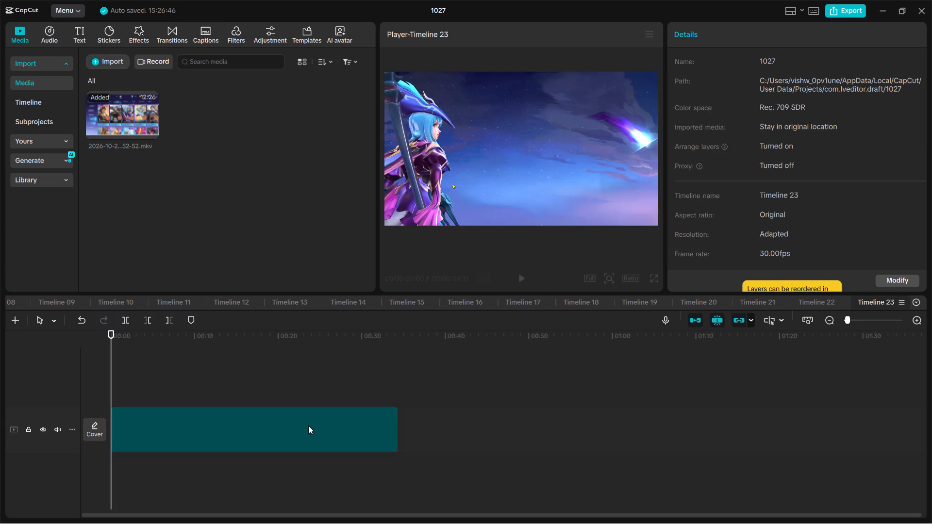
# Return to Timeline 01 and show the last frame of the remaining Zilong clip, at 00:00:13:00, in full-screen preview.
pyautogui.scroll(14, 84, 304)
pyautogui.scroll(5, 9, 302)
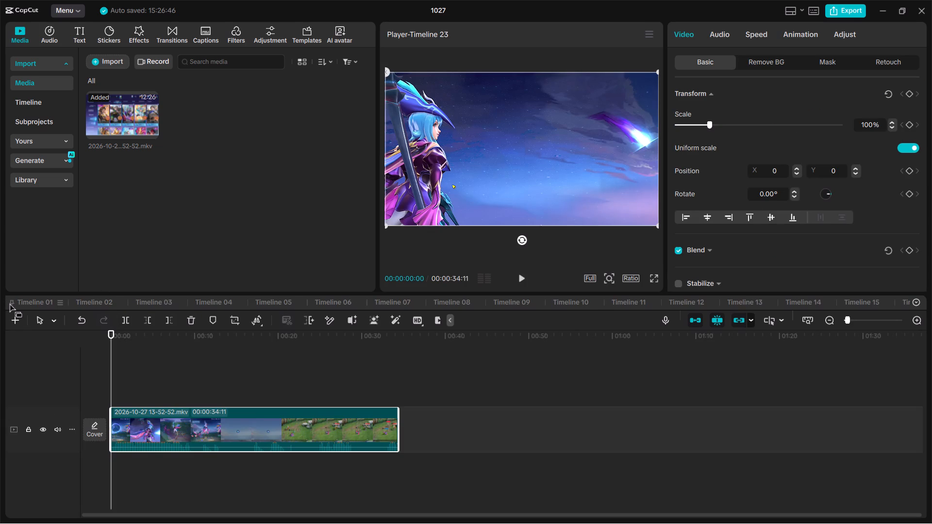
pyautogui.click(9, 302)
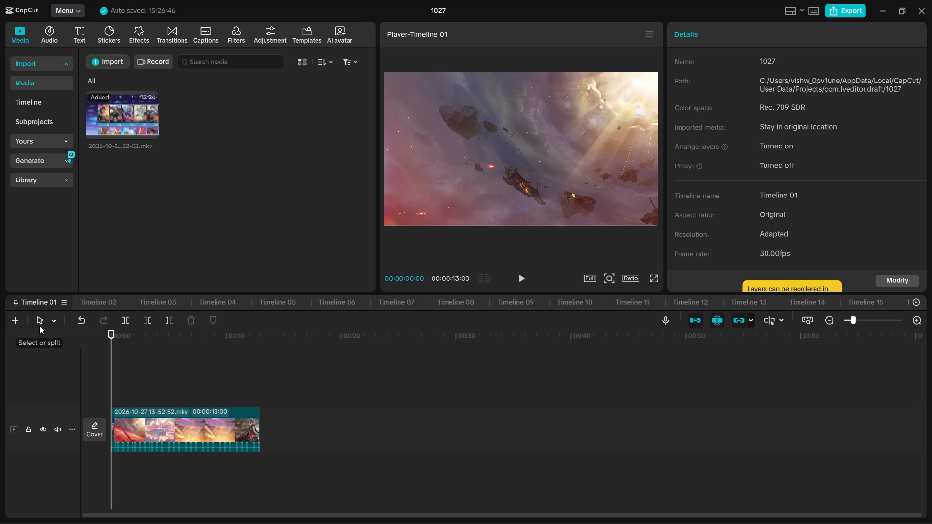
pyautogui.click(175, 415)
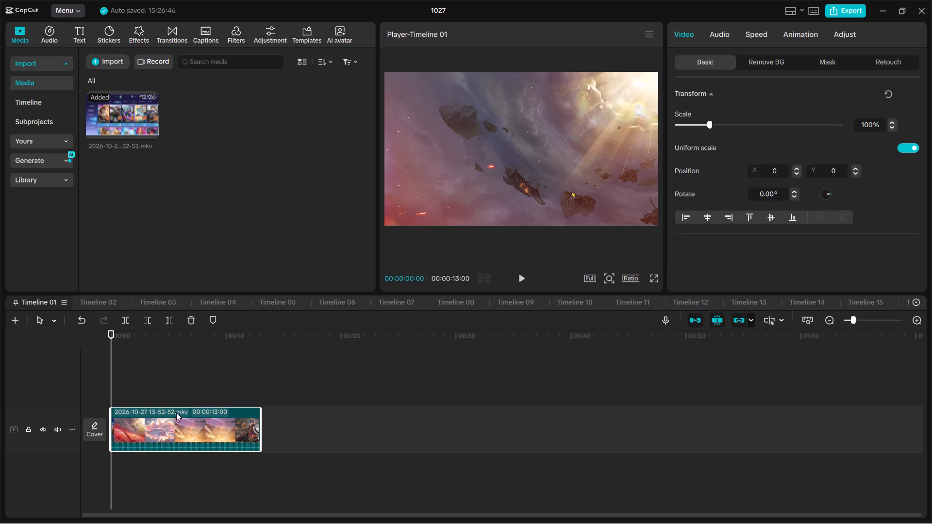
pyautogui.click(135, 389)
pyautogui.moveTo(135, 389); pyautogui.dragTo(260, 406)
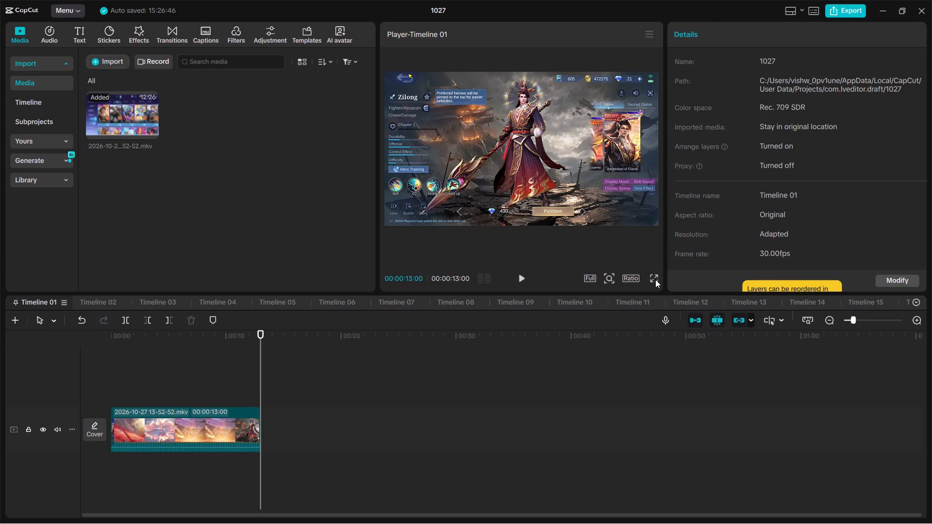
pyautogui.click(655, 279)
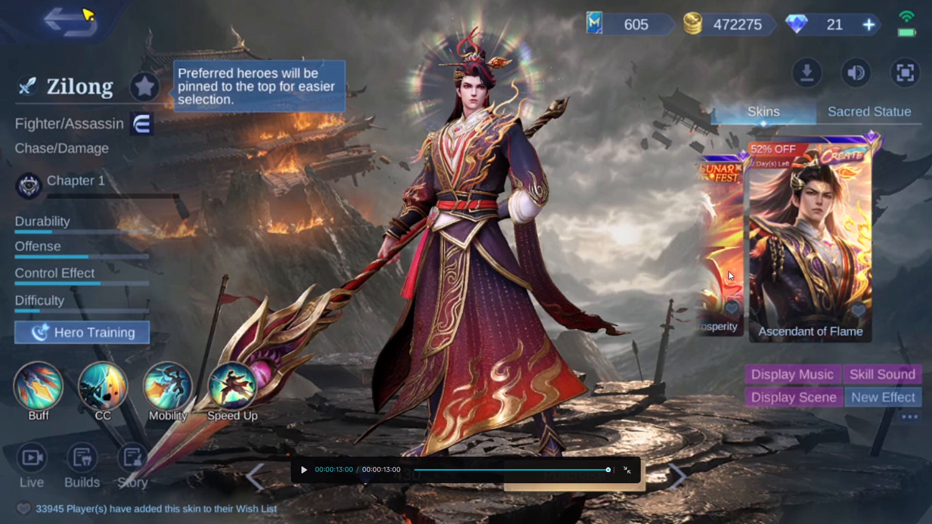
# Use the Snipping Tool text extractor to copy the skin name "Ascendant of Flame" from the full-screen Zilong frame.
pyautogui.press('shift+super+s')
pyautogui.press('shift+super+s')
pyautogui.press('shift+super+s')
pyautogui.press('shift+super+s')
pyautogui.press('shift+super+s')
pyautogui.press('shift+super+s')
pyautogui.press('shift+super+s')
pyautogui.press('shift+super+s')
pyautogui.press('shift+super+s')
pyautogui.press('shift+super+s')
pyautogui.press('shift+super+s')
pyautogui.press('shift+super+s')
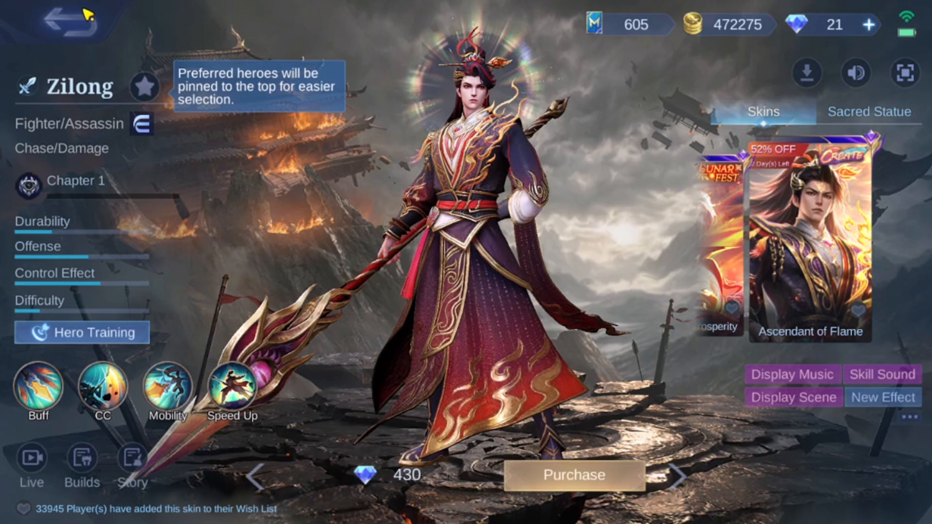
pyautogui.click(523, 32)
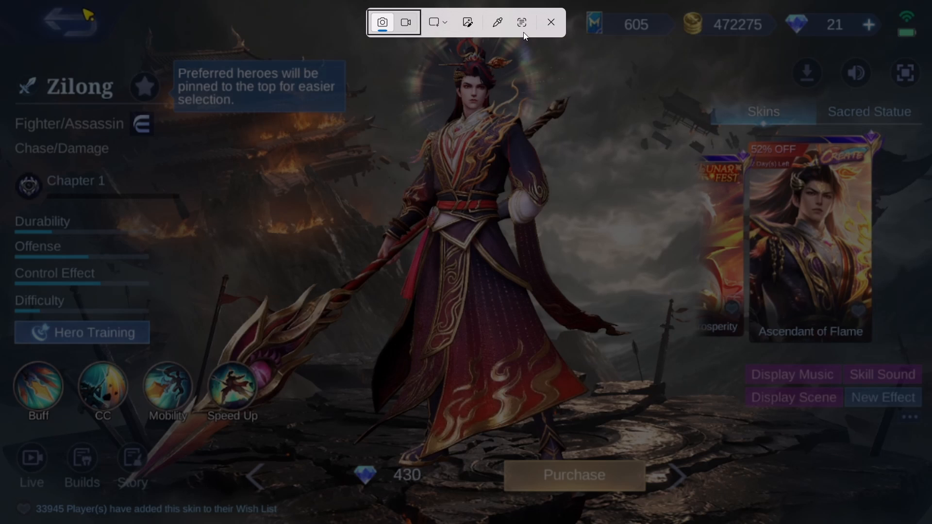
pyautogui.click(521, 16)
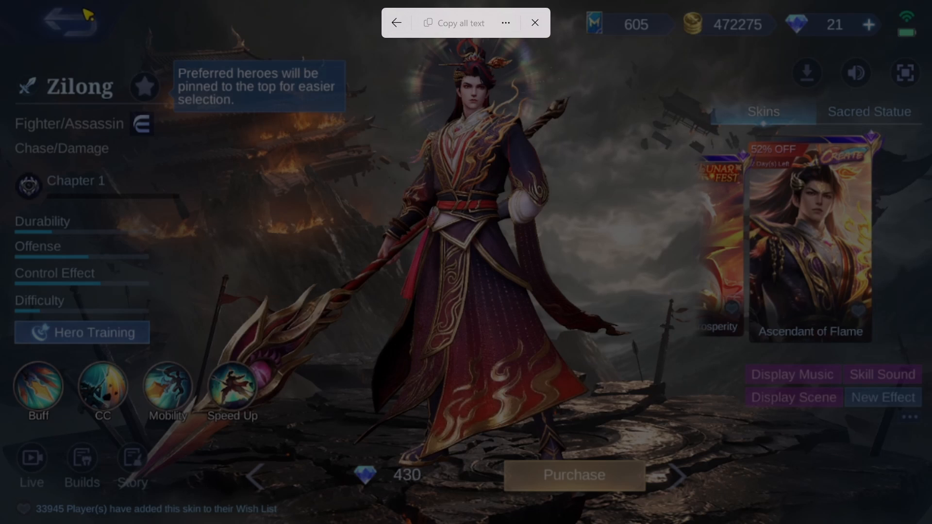
pyautogui.moveTo(756, 311); pyautogui.dragTo(871, 349)
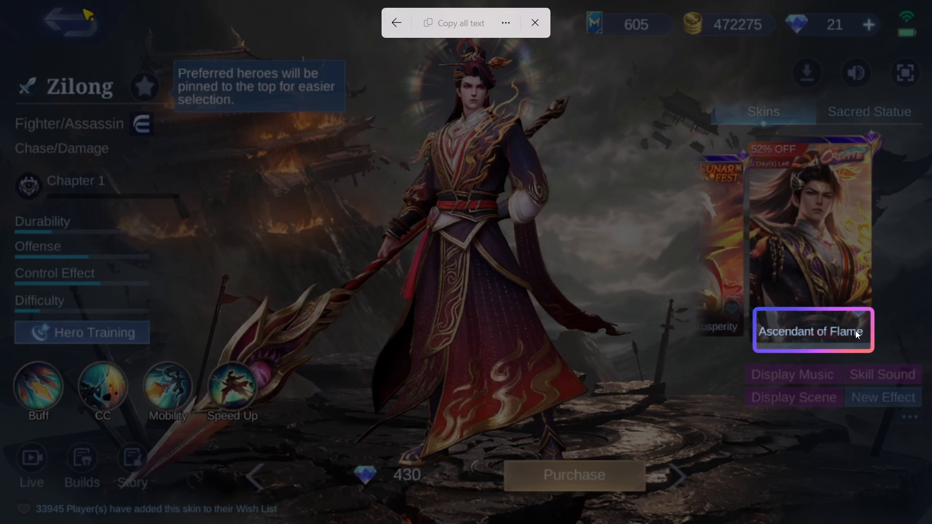
pyautogui.moveTo(861, 332); pyautogui.dragTo(764, 335)
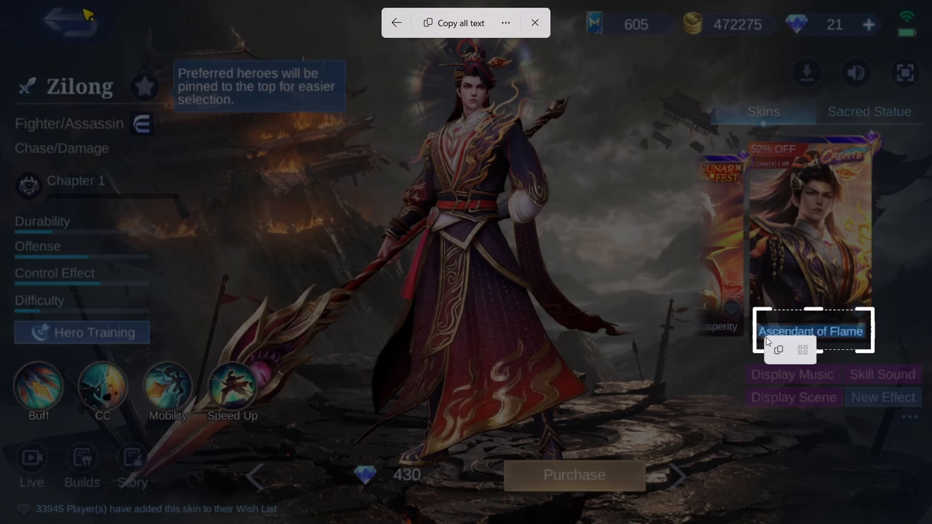
pyautogui.hotkey('ctrl', 'c')
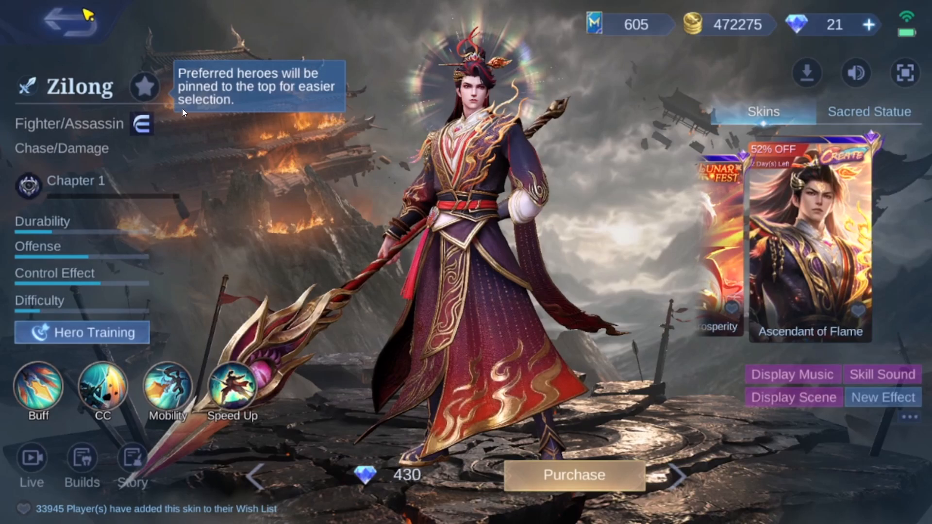
pyautogui.press('Escape')
pyautogui.click(245, 136)
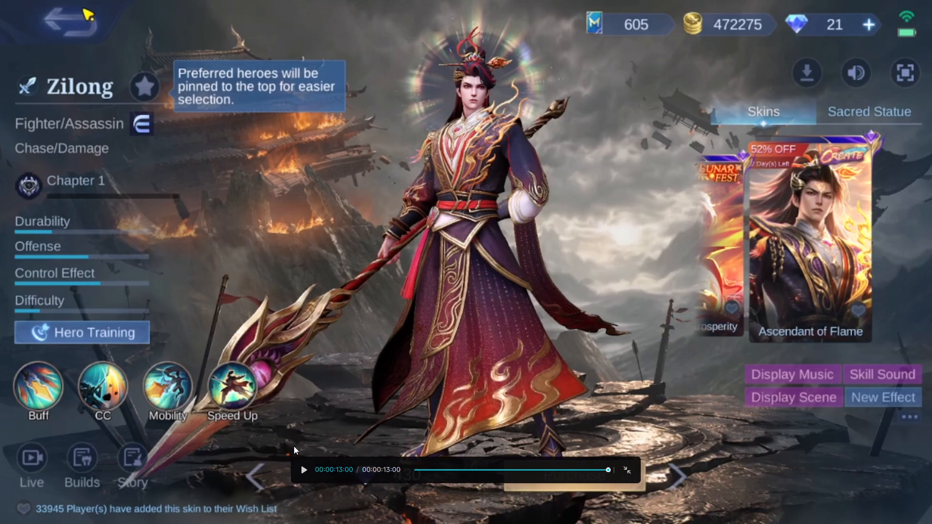
# Play the Zilong clip full screen, skipping through it to examine the animation and the recorded mouse cursor, and return to the timeline.
pyautogui.click(303, 464)
pyautogui.click(458, 469)
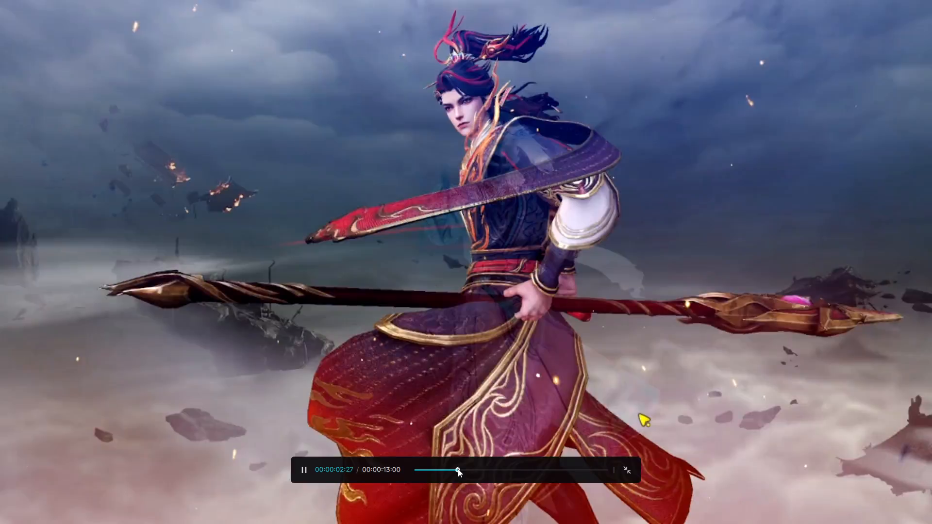
pyautogui.click(473, 469)
pyautogui.click(491, 472)
pyautogui.click(515, 472)
pyautogui.click(531, 473)
pyautogui.click(546, 473)
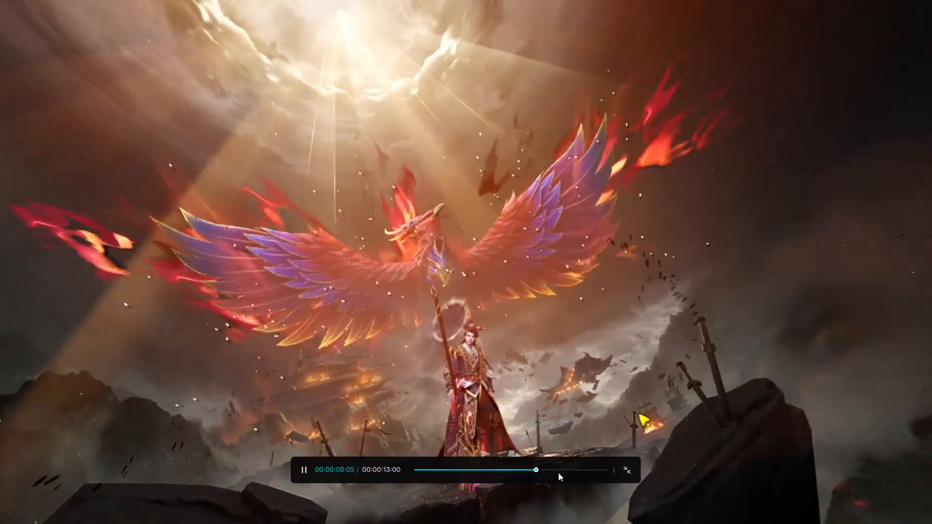
pyautogui.click(562, 473)
pyautogui.click(579, 470)
pyautogui.click(601, 469)
pyautogui.moveTo(601, 469); pyautogui.dragTo(577, 469)
pyautogui.click(577, 469)
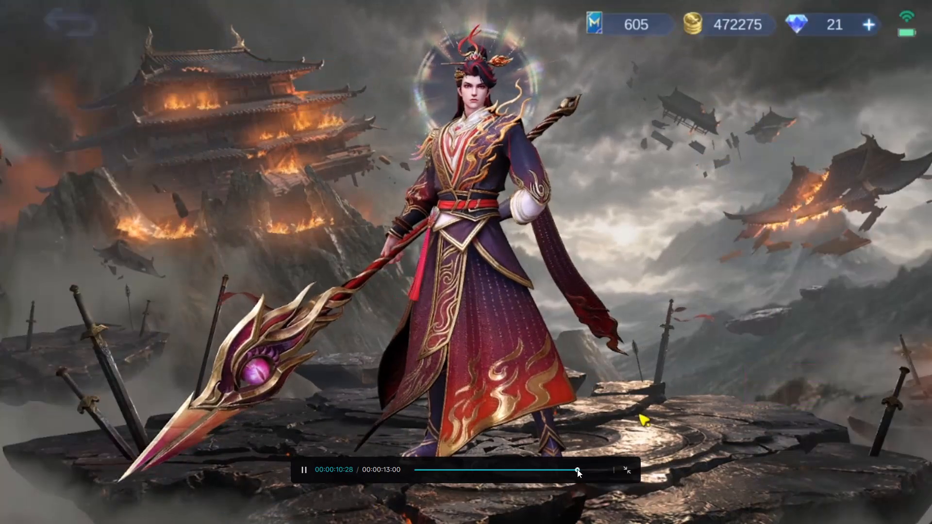
pyautogui.press('Escape')
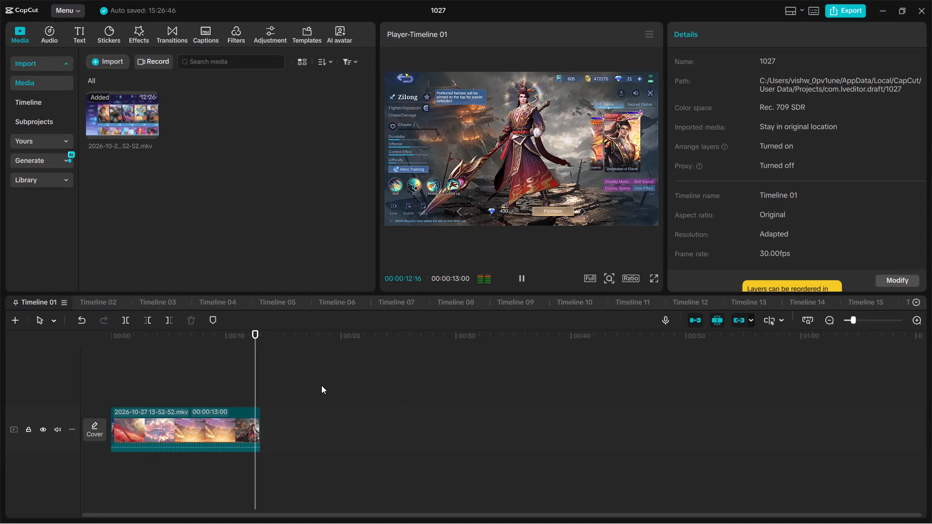
pyautogui.click(262, 379)
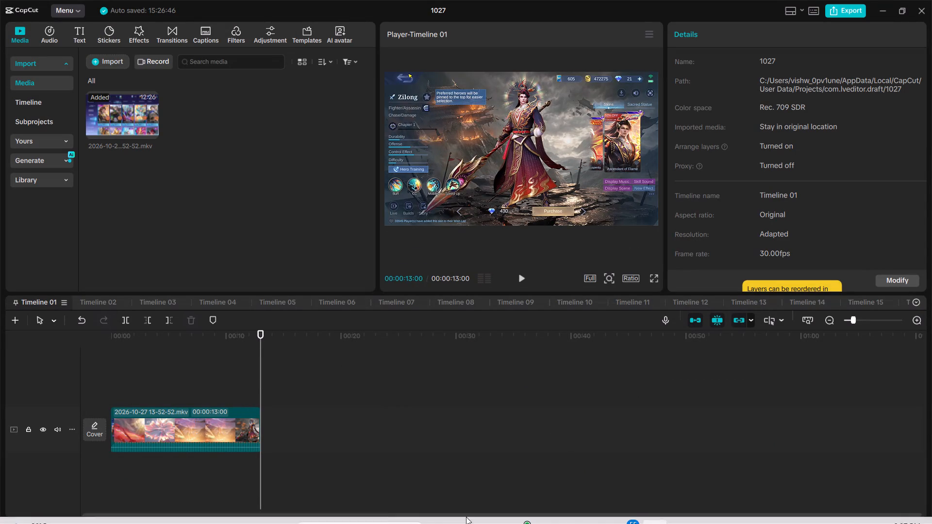
# Switch to OBS Studio, disable Capture Cursor for the Game Capture source, and go back to the CapCut project.
pyautogui.click(587, 507)
pyautogui.click(599, 508)
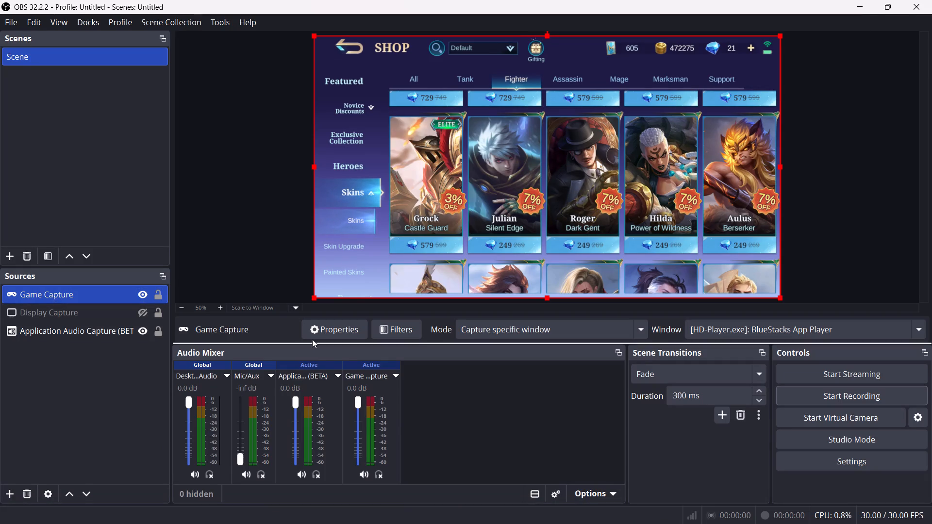
pyautogui.click(329, 330)
pyautogui.scroll(-5, 420, 367)
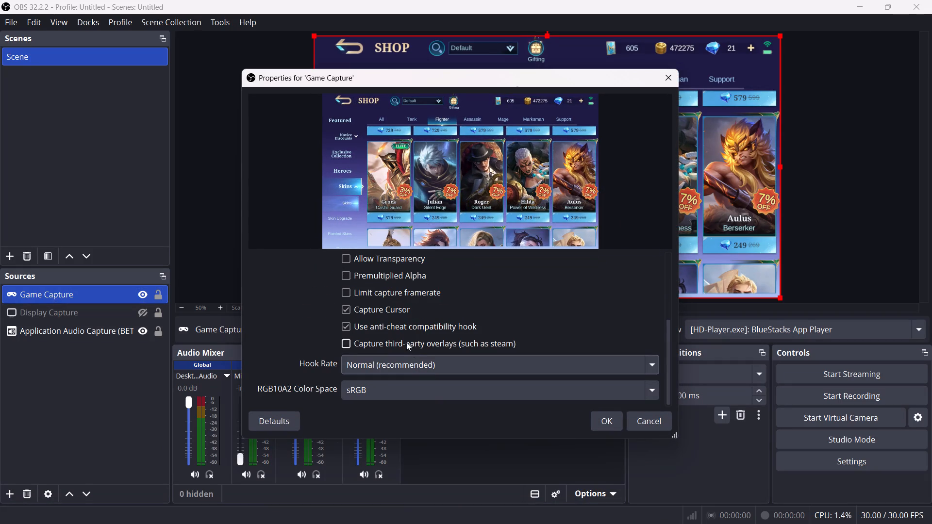
pyautogui.click(393, 316)
pyautogui.click(360, 307)
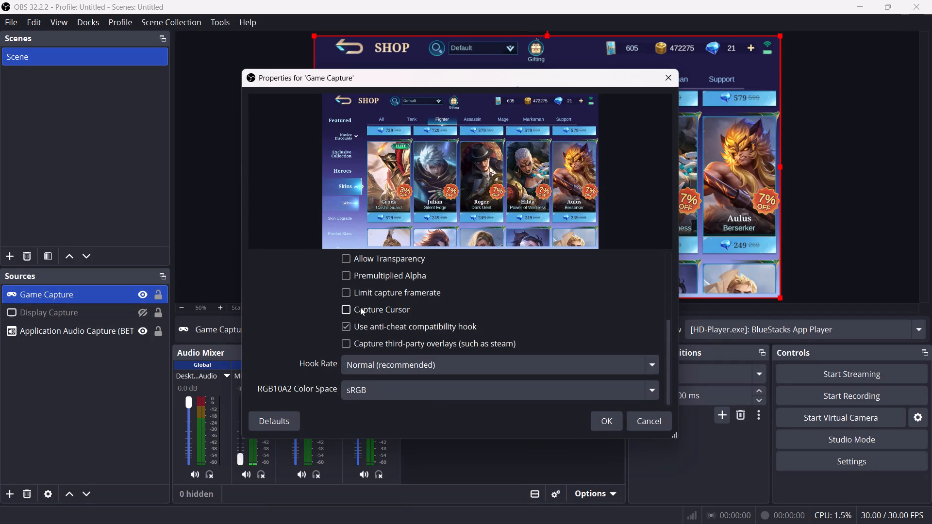
pyautogui.click(605, 423)
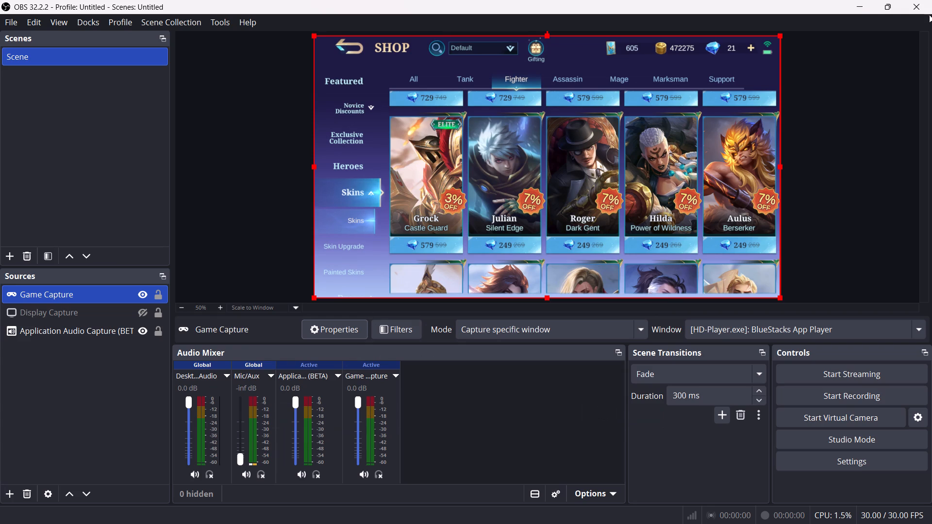
pyautogui.click(858, 12)
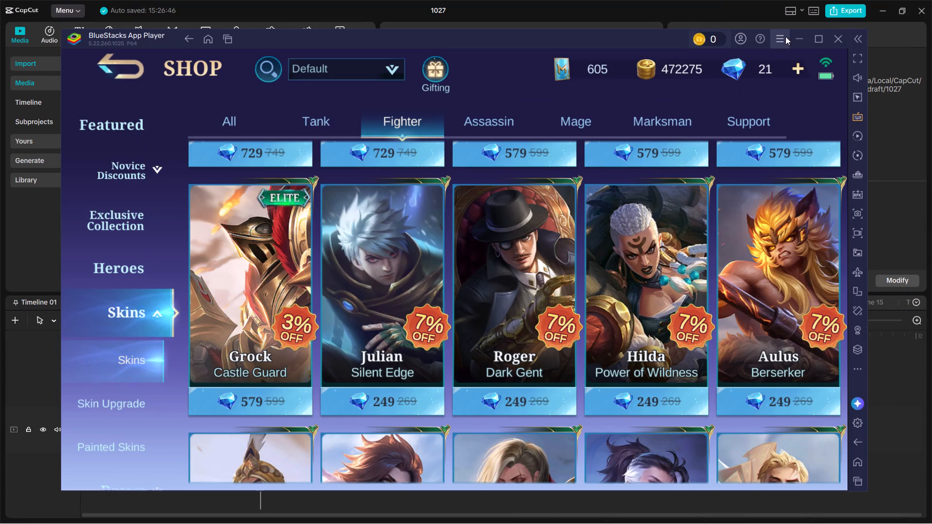
pyautogui.click(800, 40)
# Scrub through the Zilong clip on Timeline 01 and move the playhead to the clip's end.
pyautogui.click(168, 404)
pyautogui.moveTo(166, 398); pyautogui.dragTo(184, 400)
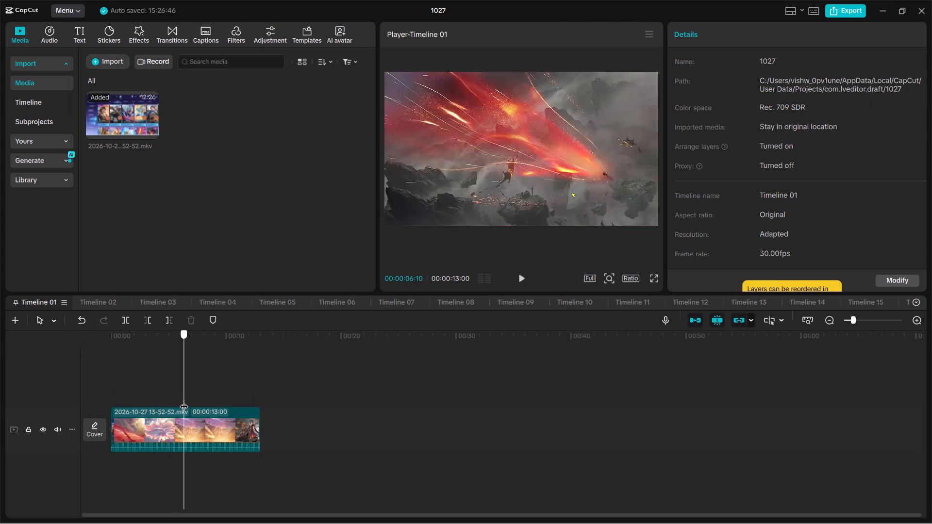
pyautogui.moveTo(184, 400); pyautogui.dragTo(215, 405)
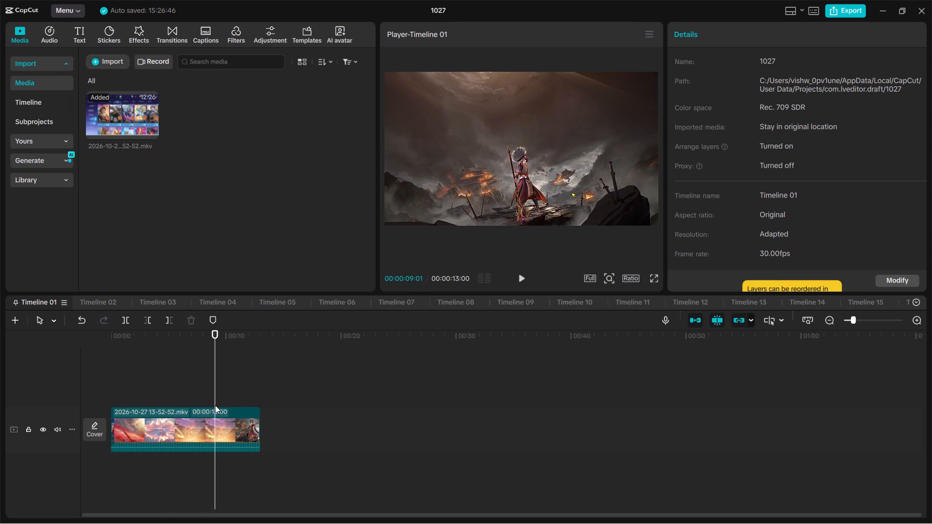
pyautogui.press('End')
# Open the export settings for Timeline 01 and set the export folder to D:/video/heros clips.
pyautogui.click(844, 10)
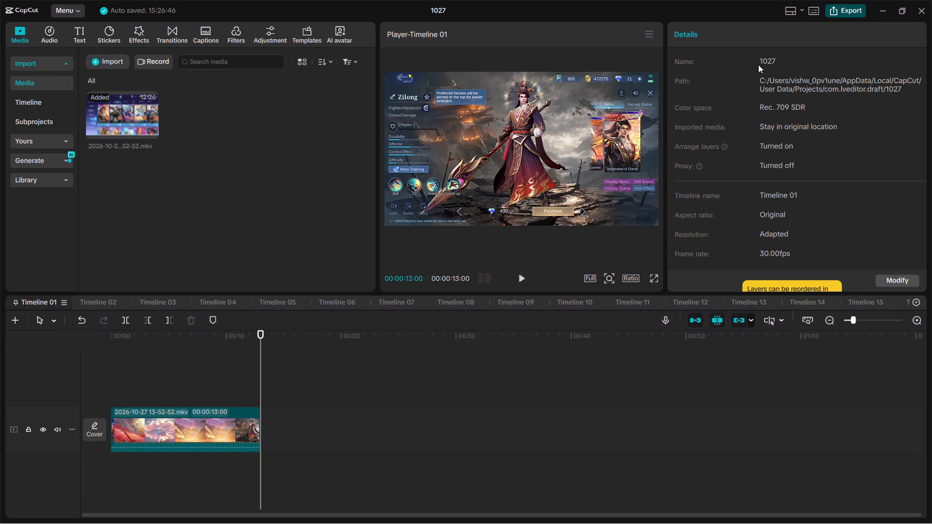
pyautogui.click(664, 138)
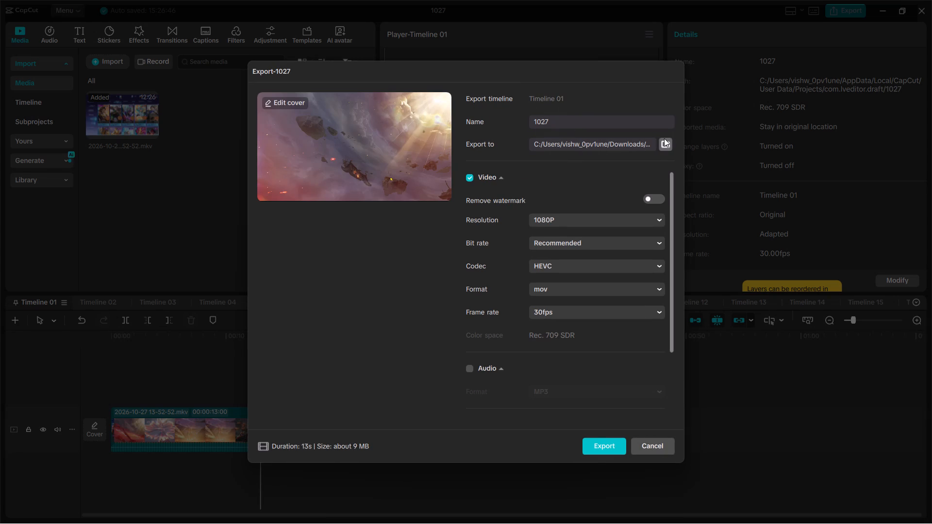
pyautogui.scroll(-5, 315, 196)
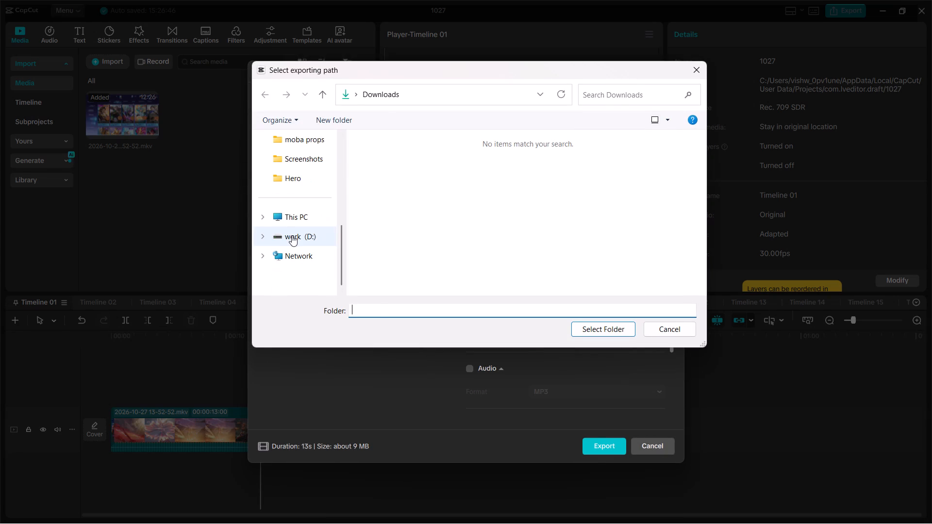
pyautogui.click(292, 235)
pyautogui.scroll(-6, 371, 213)
pyautogui.scroll(3, 297, 159)
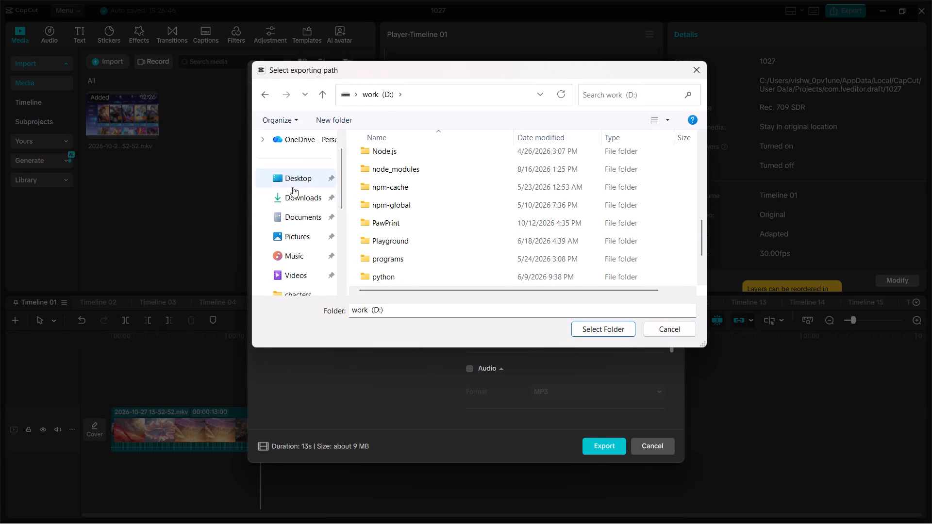
pyautogui.scroll(-2, 291, 285)
pyautogui.click(309, 196)
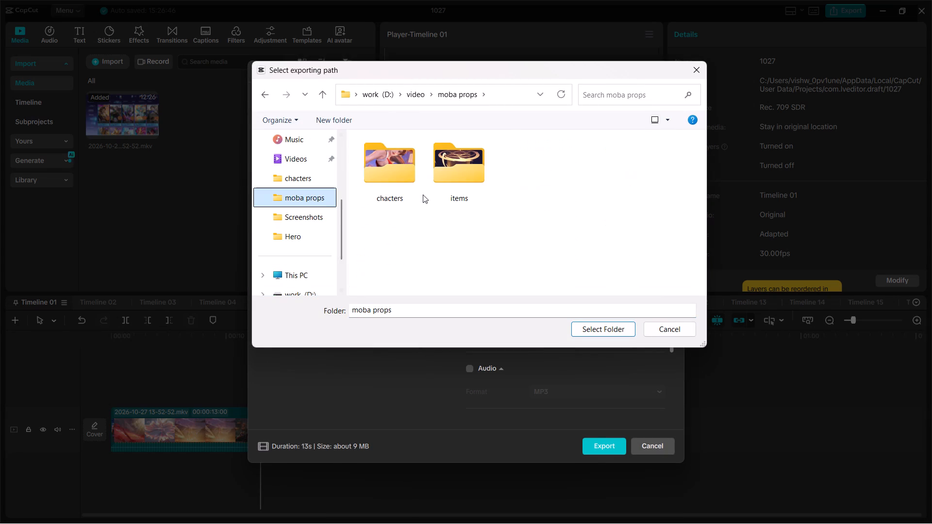
pyautogui.click(417, 95)
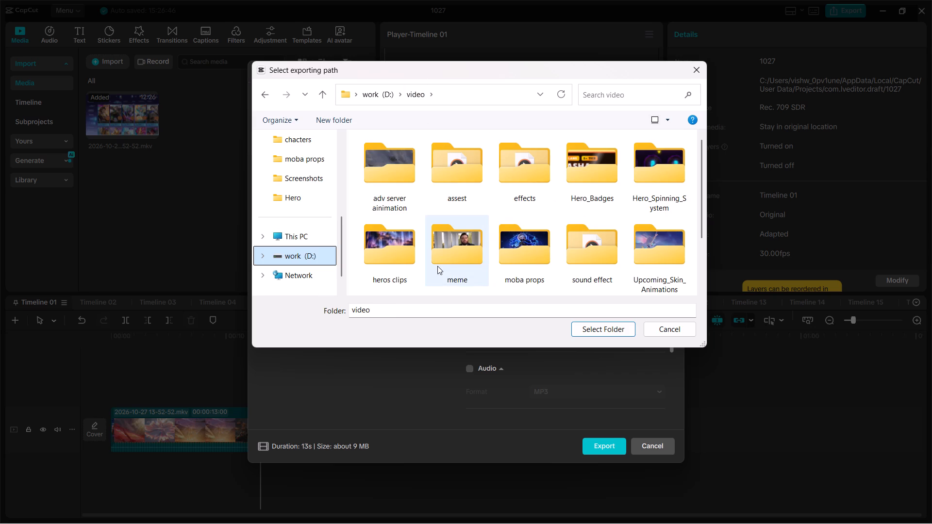
pyautogui.doubleClick(505, 270)
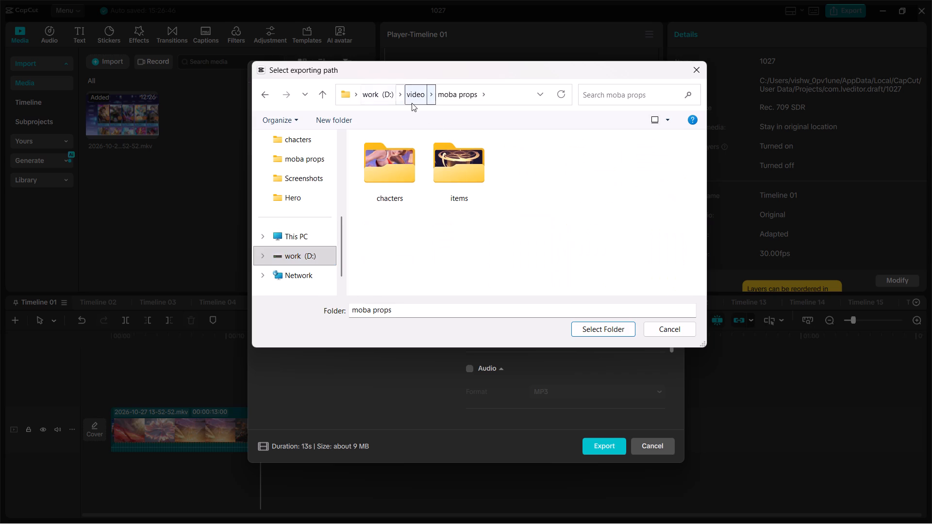
pyautogui.click(411, 102)
pyautogui.doubleClick(393, 273)
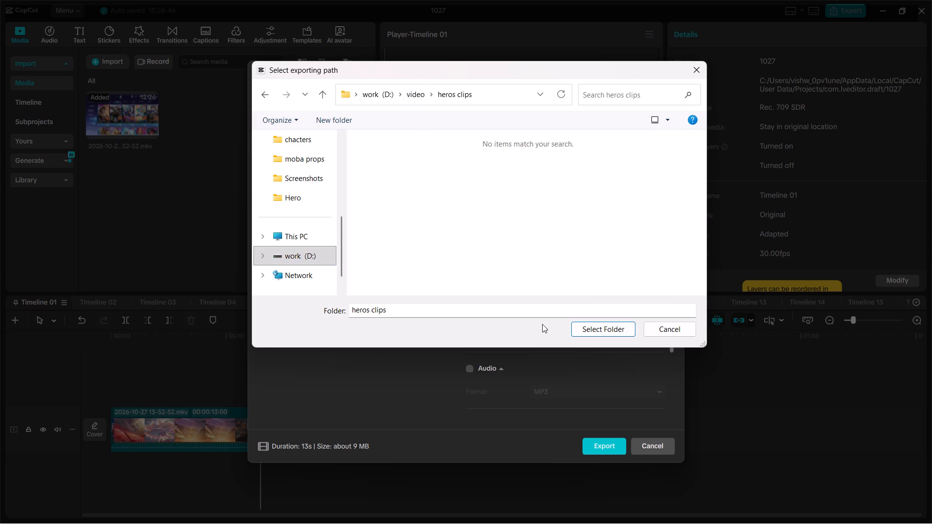
pyautogui.click(586, 324)
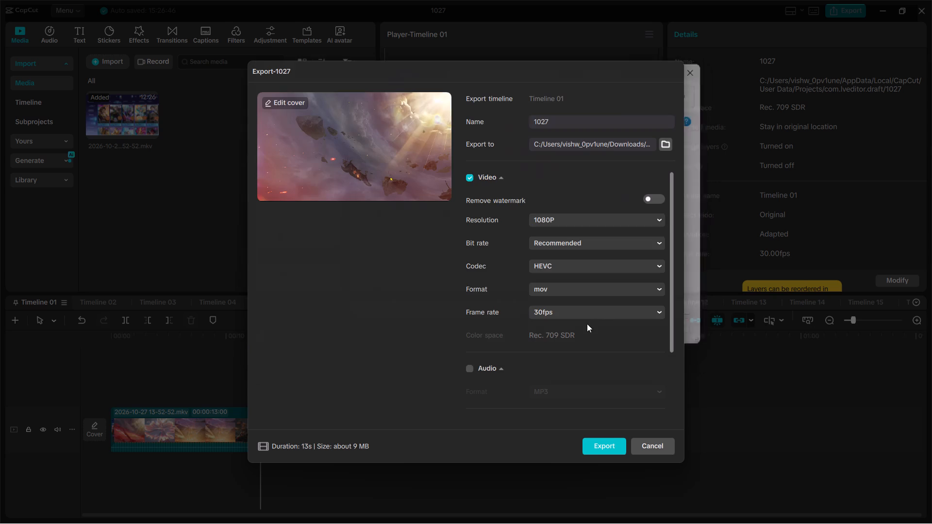
# Name the exported file "Ascendant of Flame Zilong skin", reusing the copied skin name.
pyautogui.moveTo(625, 128); pyautogui.dragTo(569, 122)
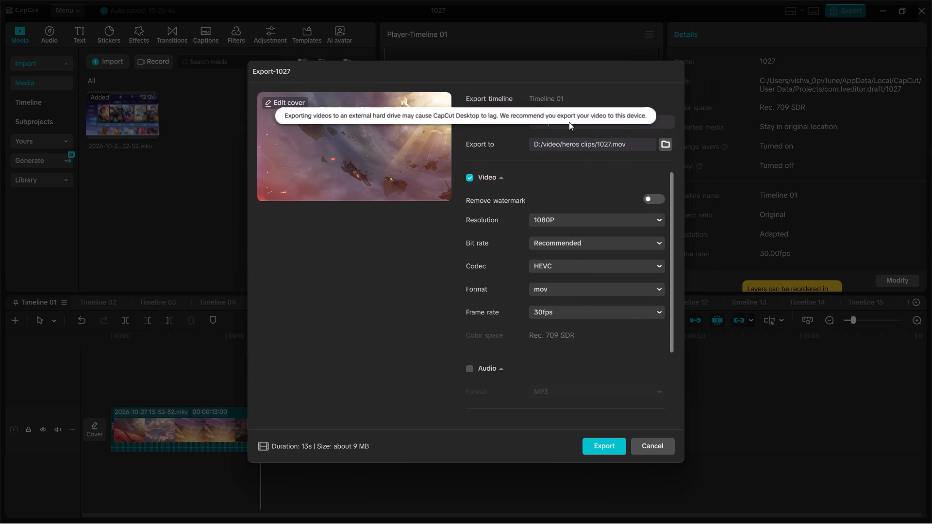
pyautogui.moveTo(569, 122); pyautogui.dragTo(529, 126)
pyautogui.hotkey('ctrl', 'v')
pyautogui.click(556, 97)
pyautogui.click(536, 100)
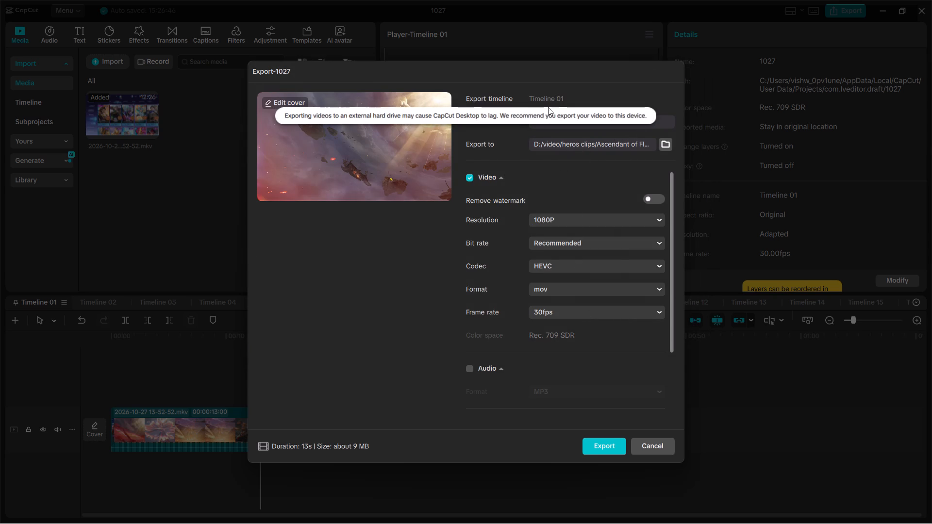
pyautogui.click(599, 100)
pyautogui.click(553, 100)
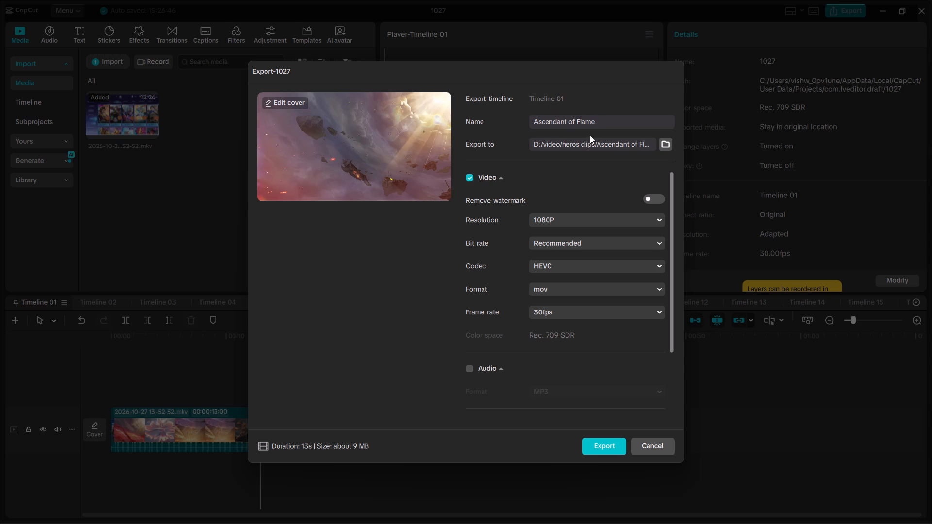
pyautogui.click(609, 120)
pyautogui.press('space')
pyautogui.hotkey('shift', 'z')
pyautogui.write('ilong skin')
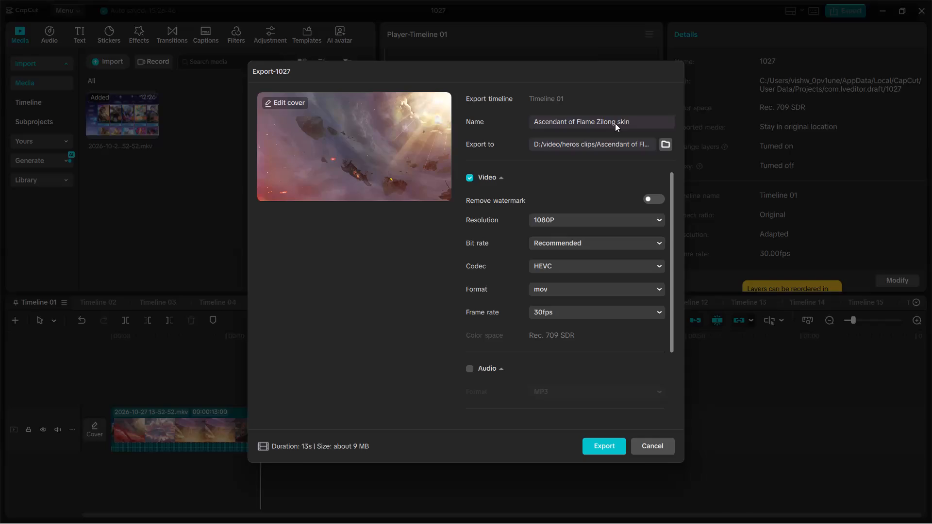
# Configure the export with watermark removal on and its terms accepted, 2K resolution, Higher bit rate and a 50fps frame rate.
pyautogui.click(661, 200)
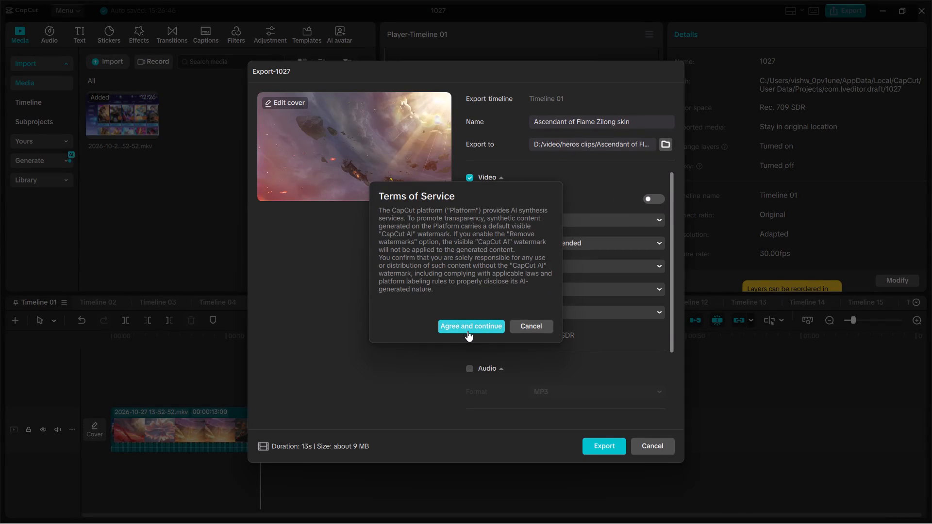
pyautogui.click(467, 328)
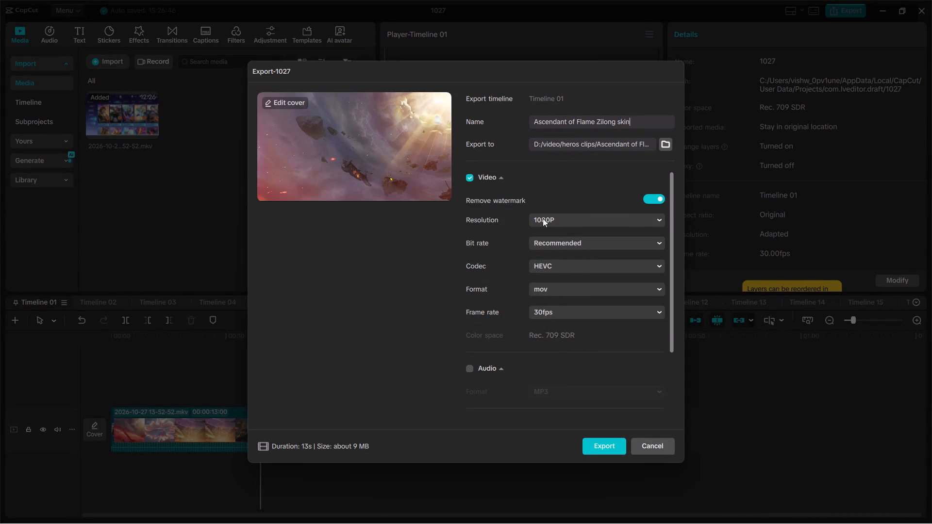
pyautogui.click(559, 222)
pyautogui.click(565, 302)
pyautogui.click(558, 244)
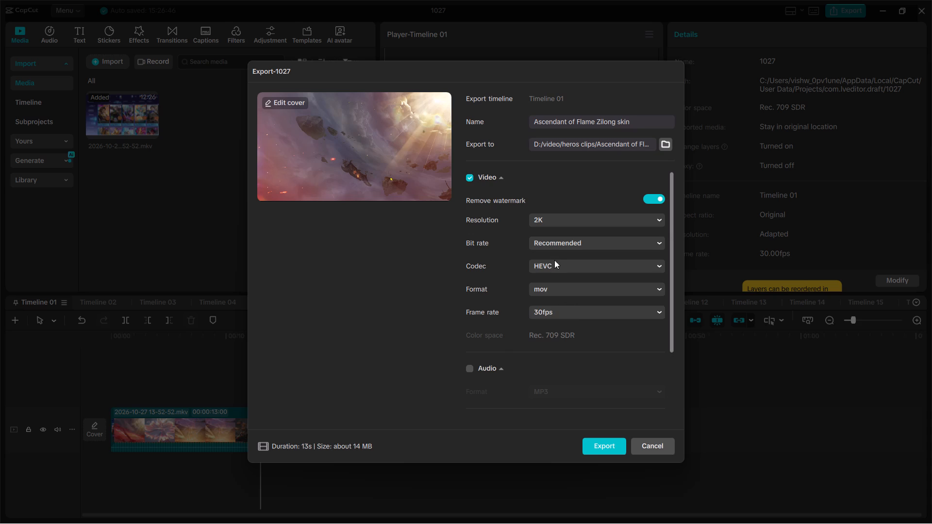
pyautogui.click(562, 302)
pyautogui.click(552, 270)
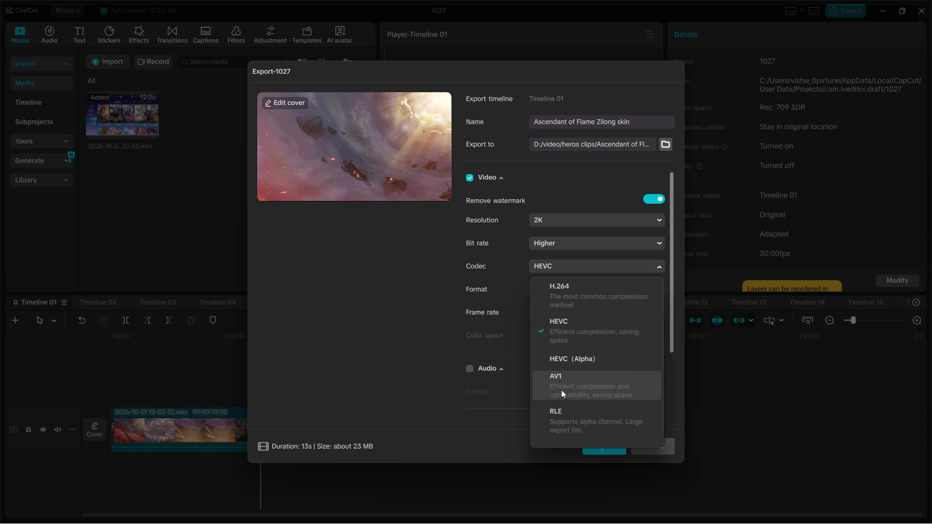
pyautogui.click(415, 398)
pyautogui.moveTo(562, 297); pyautogui.dragTo(623, 257)
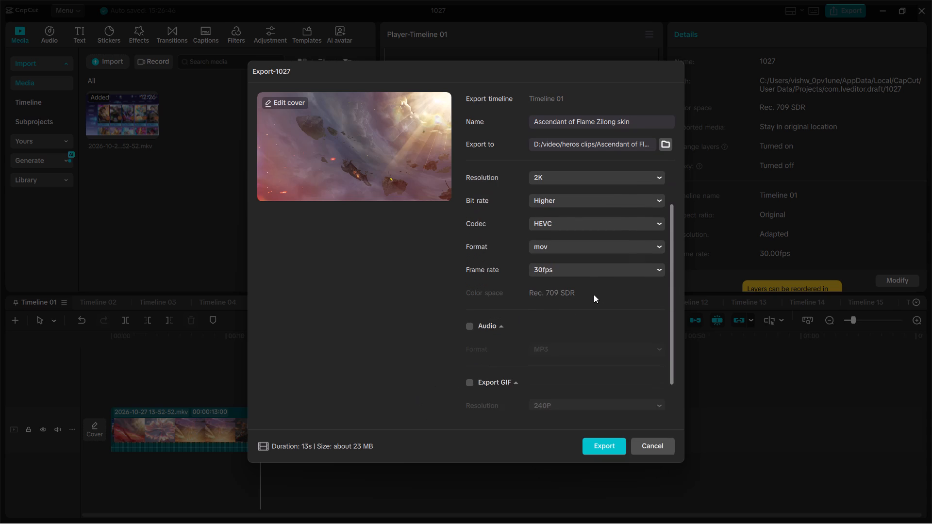
pyautogui.click(585, 270)
pyautogui.click(561, 374)
pyautogui.scroll(-1, 528, 350)
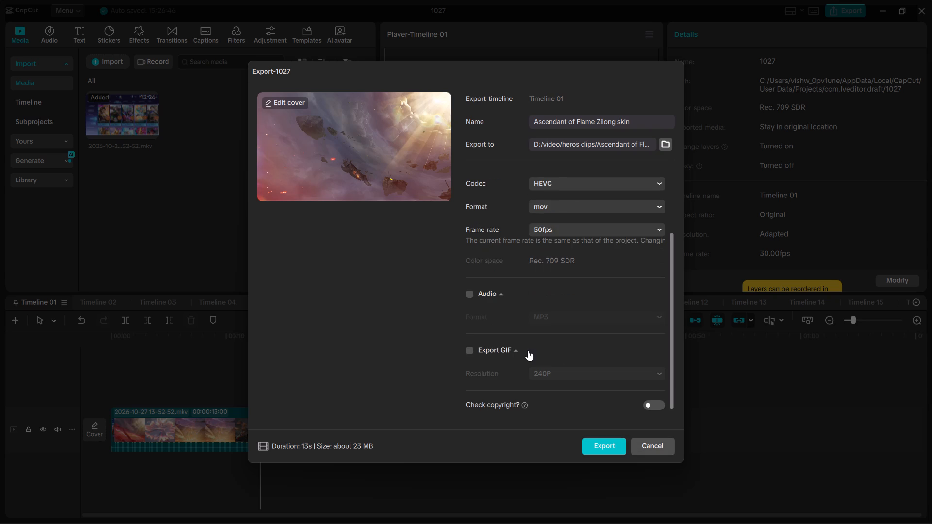
pyautogui.scroll(-4, 528, 350)
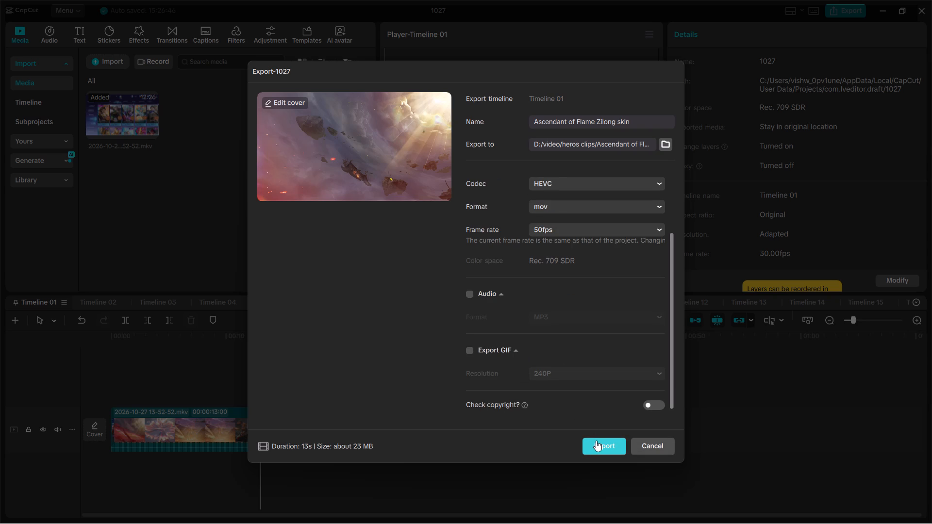
# Export the Zilong video and close the sharing dialog without sharing it.
pyautogui.click(596, 441)
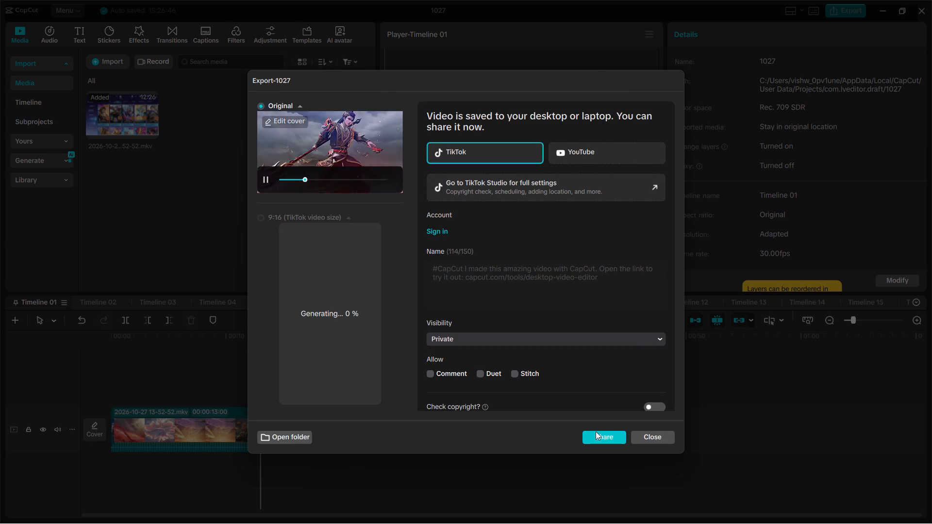
pyautogui.click(664, 443)
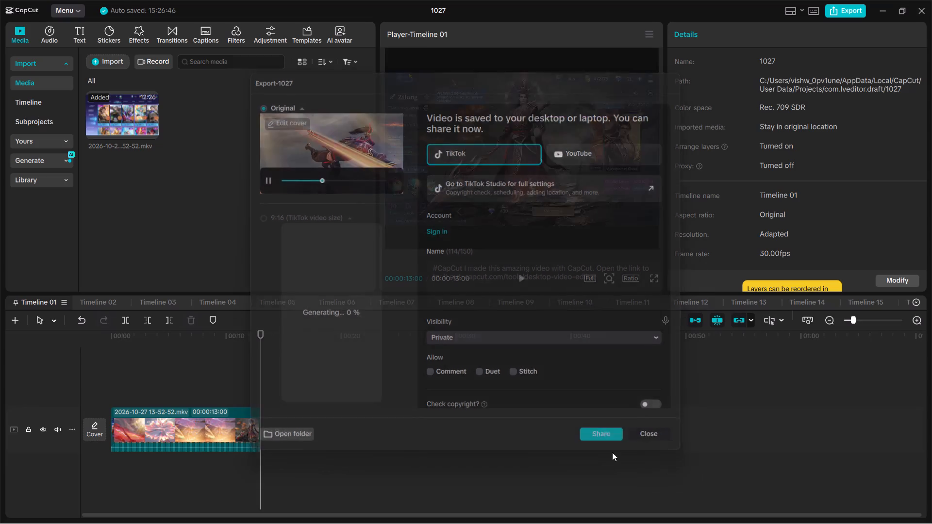
# Switch to Timeline 02 and extend the end of its Martis clip to a duration of 00:00:12:08.
pyautogui.click(100, 302)
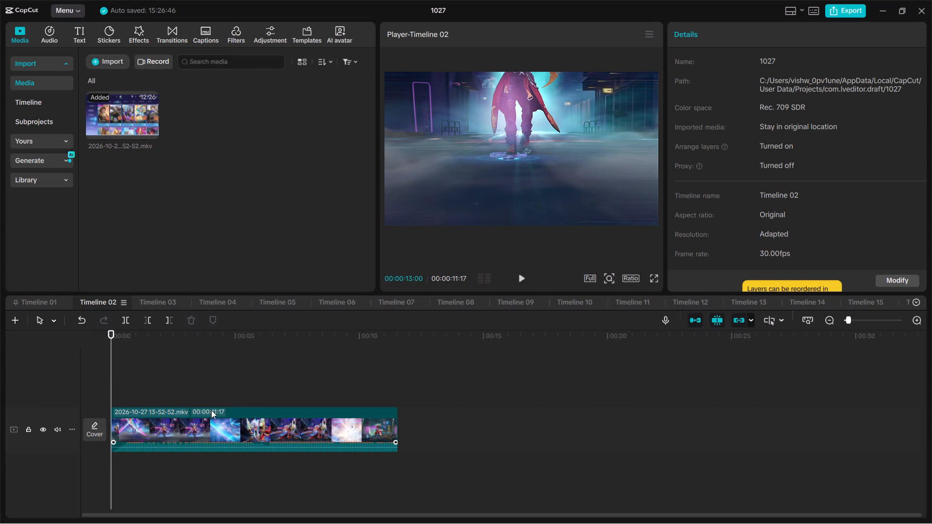
pyautogui.click(183, 399)
pyautogui.moveTo(183, 395); pyautogui.dragTo(386, 424)
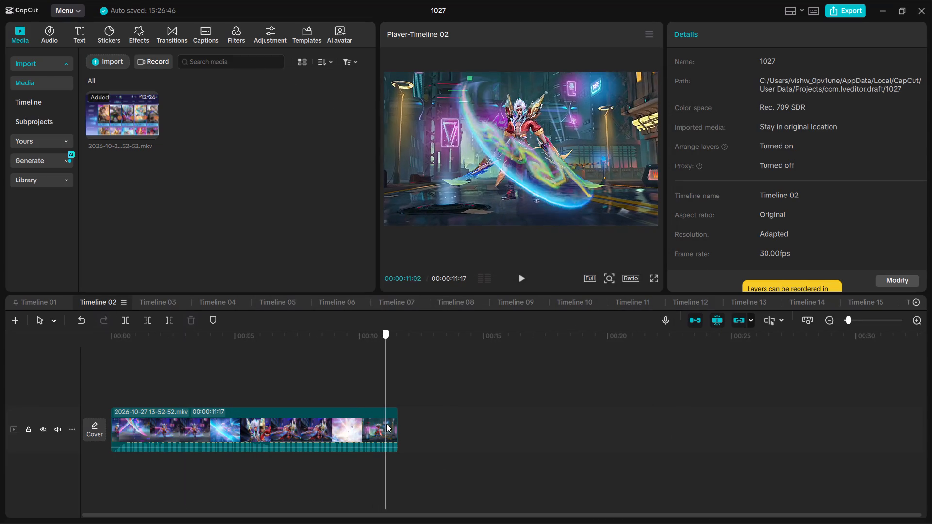
pyautogui.moveTo(386, 424); pyautogui.dragTo(395, 427)
pyautogui.click(397, 428)
pyautogui.moveTo(397, 428); pyautogui.dragTo(414, 432)
# Copy the skin name "Wild Renegade" from the full-screen last frame of the Martis clip using text extraction.
pyautogui.moveTo(398, 387); pyautogui.dragTo(401, 387)
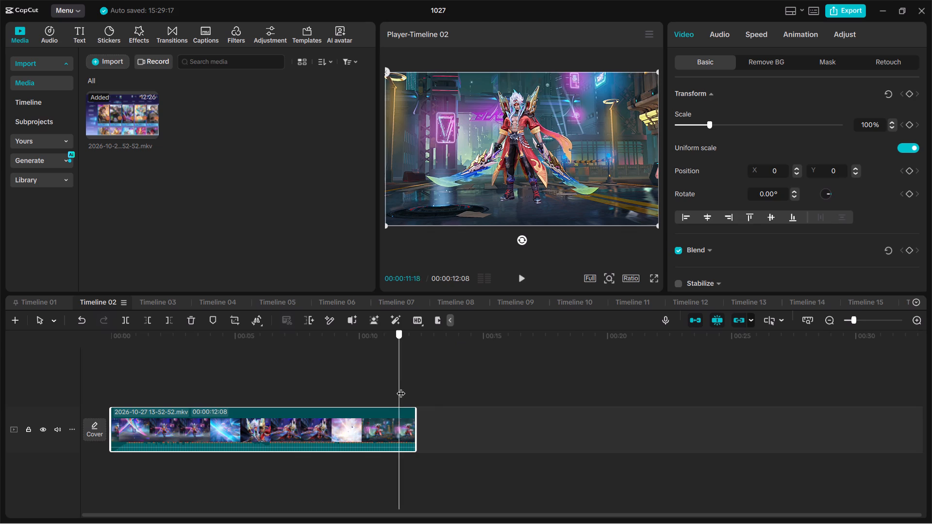
pyautogui.moveTo(401, 387); pyautogui.dragTo(416, 392)
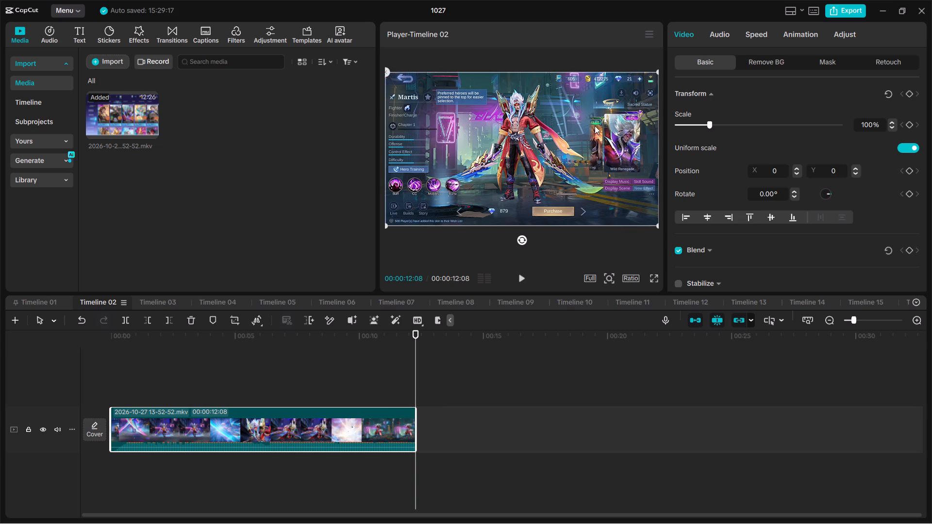
pyautogui.click(656, 282)
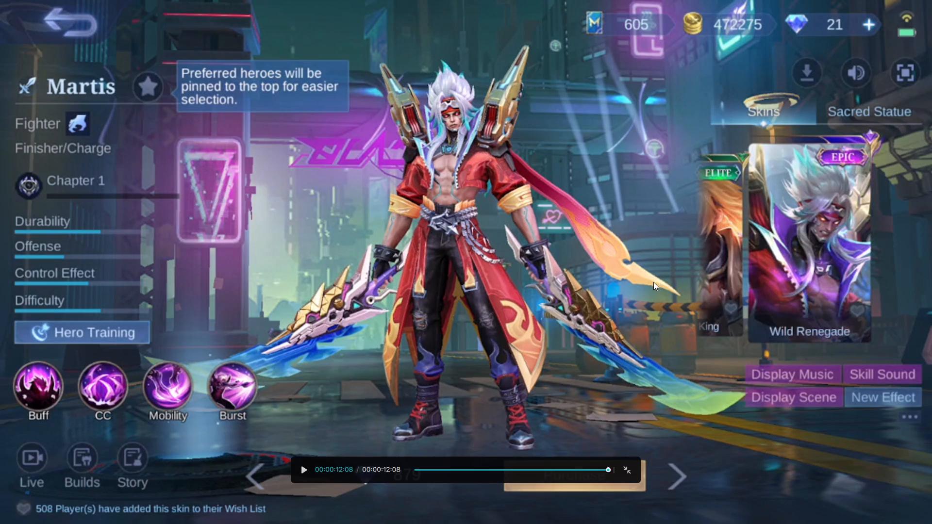
pyautogui.press('Print')
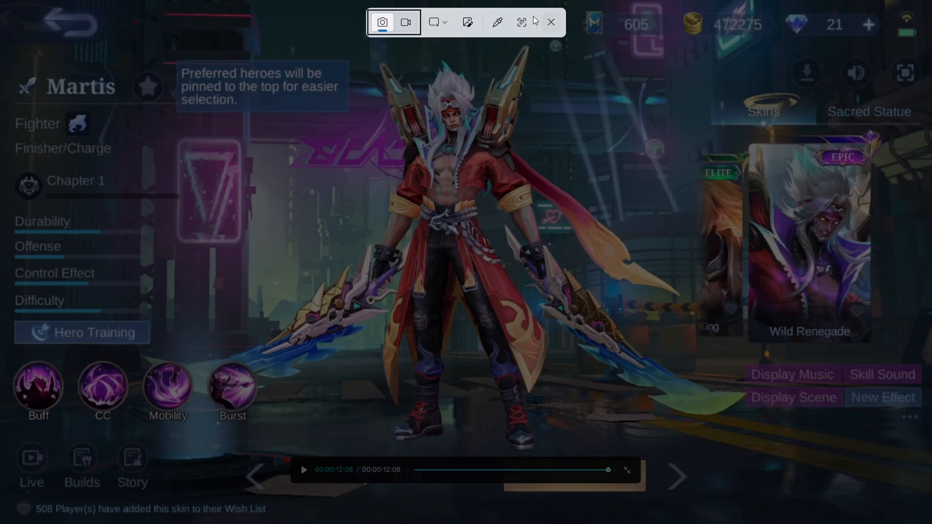
pyautogui.click(527, 20)
pyautogui.moveTo(766, 301); pyautogui.dragTo(862, 351)
pyautogui.moveTo(849, 329); pyautogui.dragTo(773, 331)
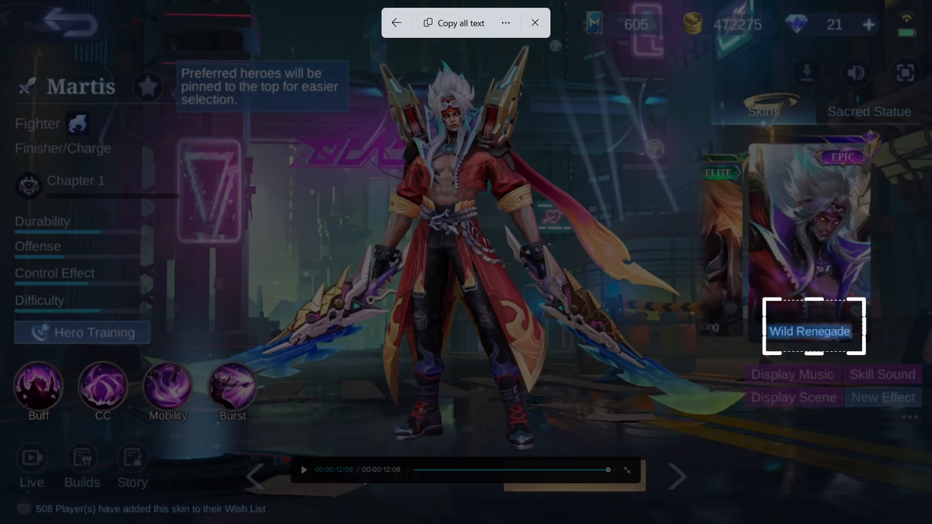
pyautogui.moveTo(773, 331); pyautogui.dragTo(766, 330)
pyautogui.hotkey('ctrl', 'c')
pyautogui.press('Escape')
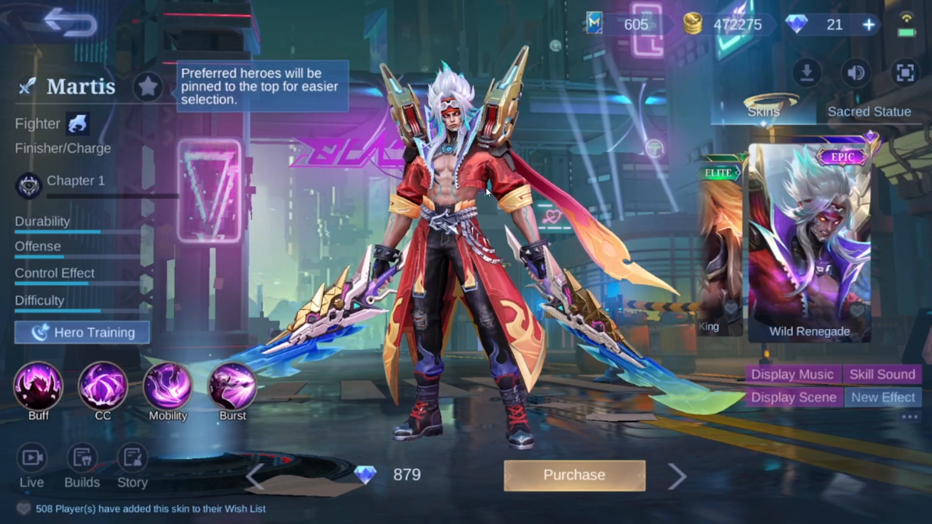
pyautogui.click(67, 23)
pyautogui.press('Escape')
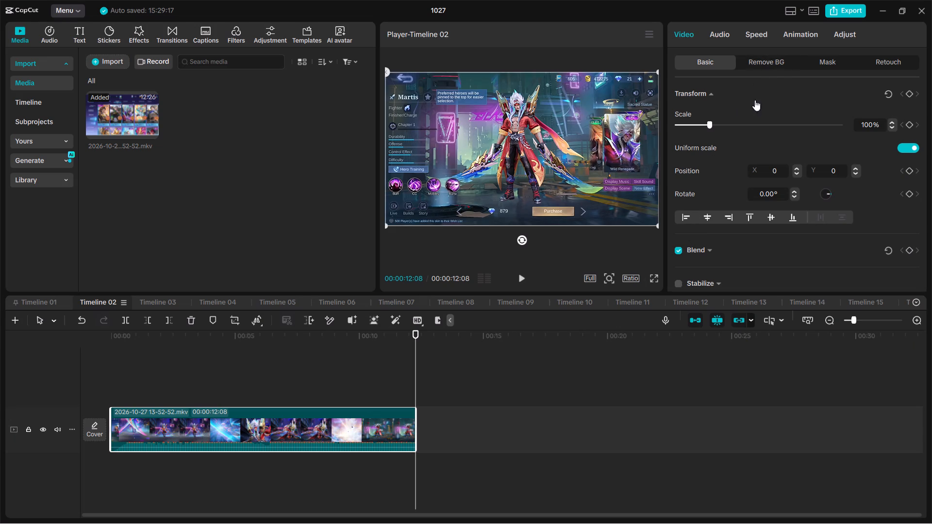
# Start exporting Timeline 02 and name the file "Wild Renegade martis skin", reusing the copied skin name.
pyautogui.click(848, 3)
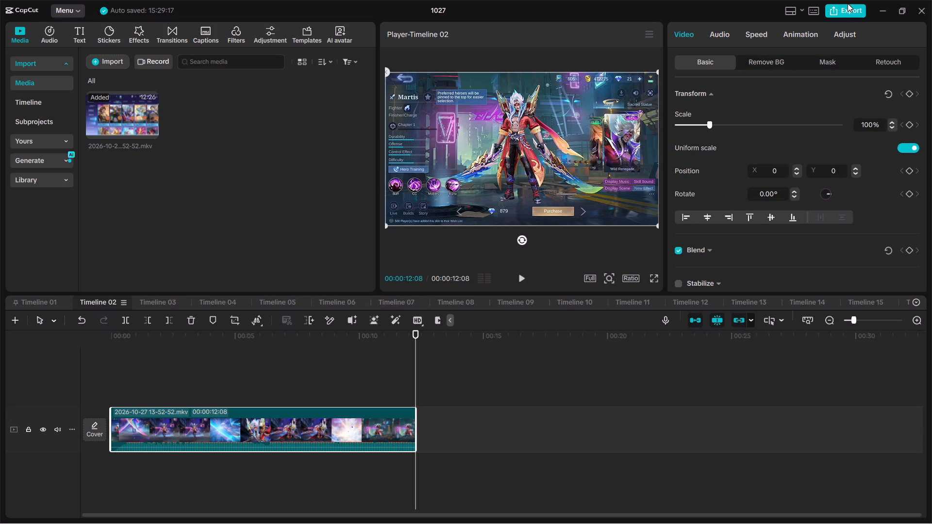
pyautogui.click(848, 9)
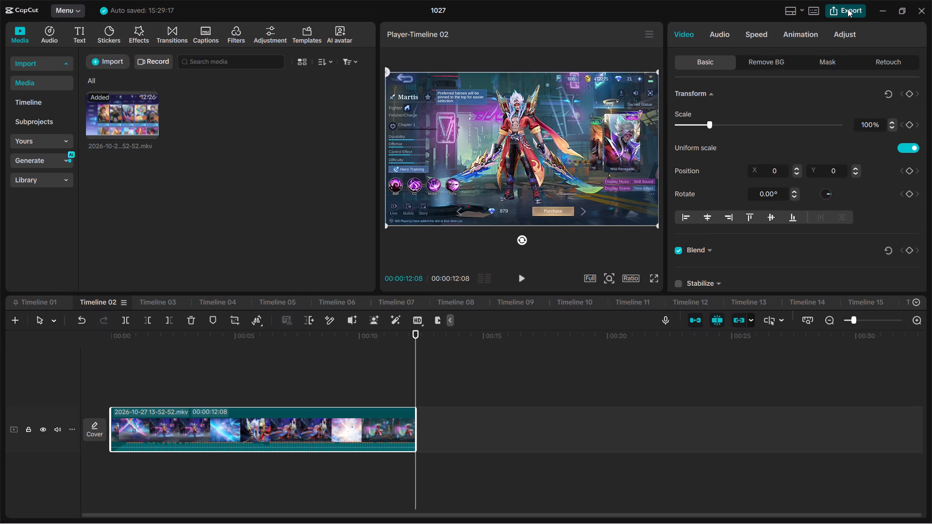
pyautogui.moveTo(600, 125); pyautogui.dragTo(489, 112)
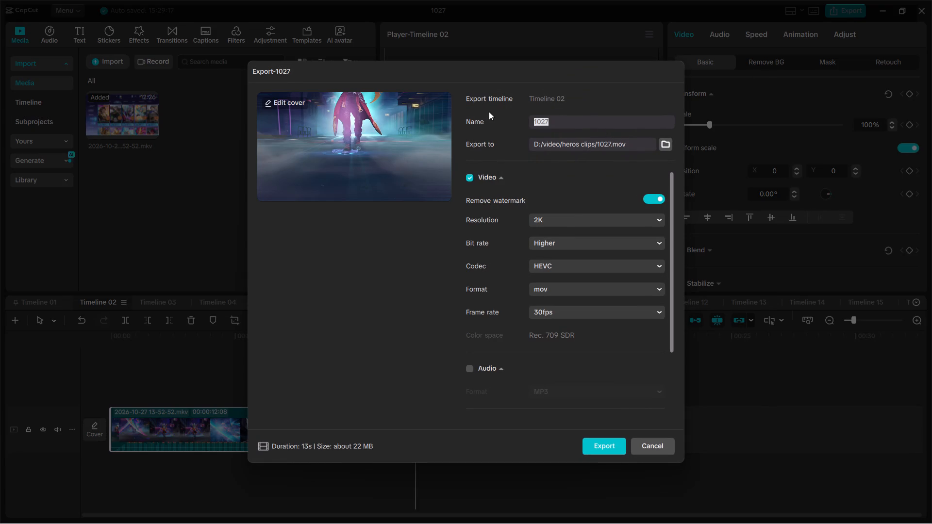
pyautogui.hotkey('ctrl', 'v')
pyautogui.press('space')
pyautogui.write('martis skin')
pyautogui.press('space')
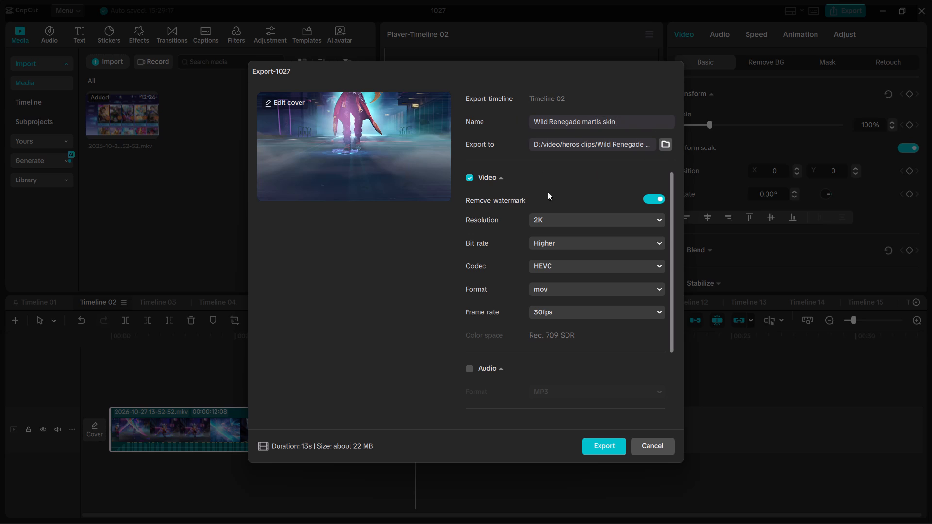
# Export the Martis video with the current settings and close the sharing dialog without sharing it.
pyautogui.click(597, 444)
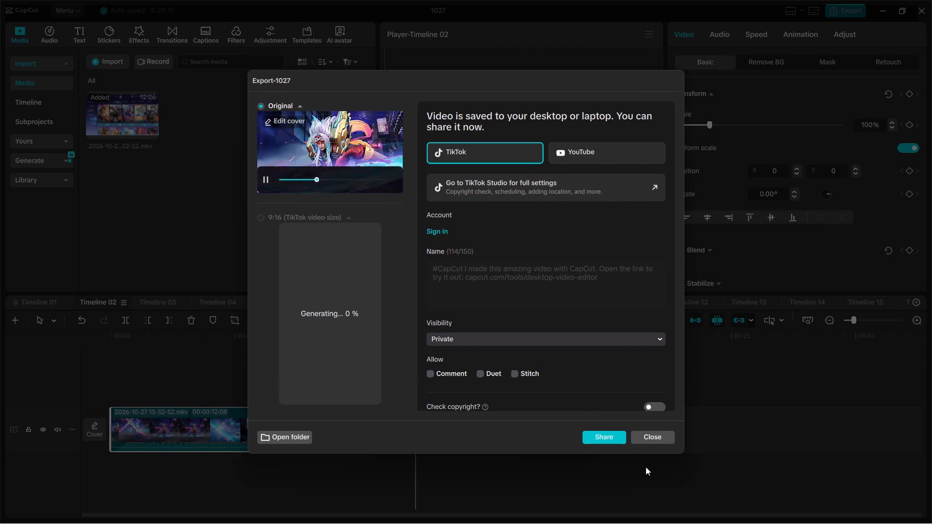
pyautogui.click(654, 439)
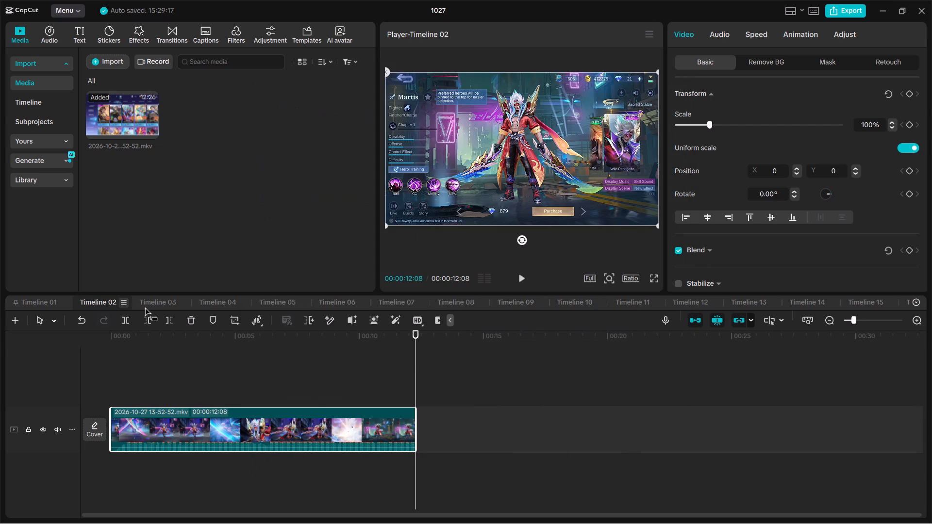
# Switch to Timeline 03, check the skin name at the Cici clip's end, and name its export file "cici p ace skin".
pyautogui.click(150, 303)
pyautogui.click(379, 399)
pyautogui.moveTo(379, 399); pyautogui.dragTo(400, 399)
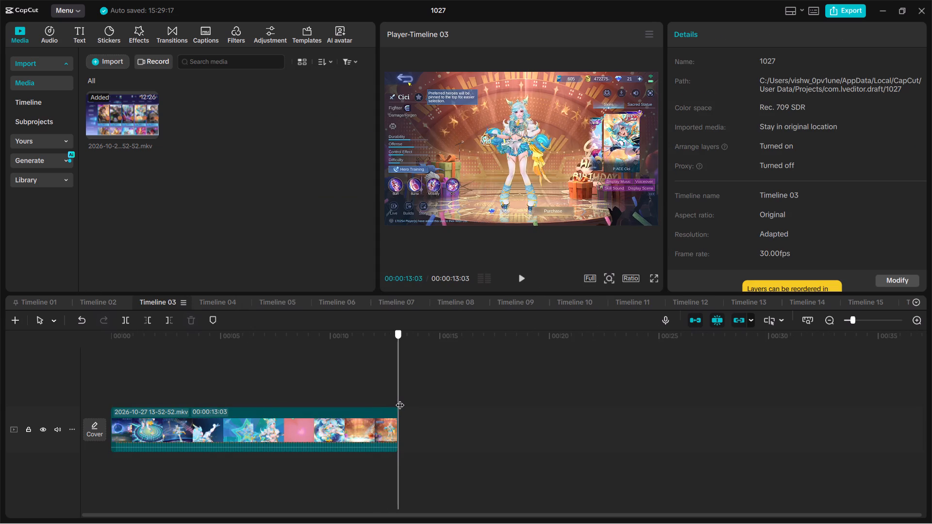
pyautogui.moveTo(400, 399); pyautogui.dragTo(400, 398)
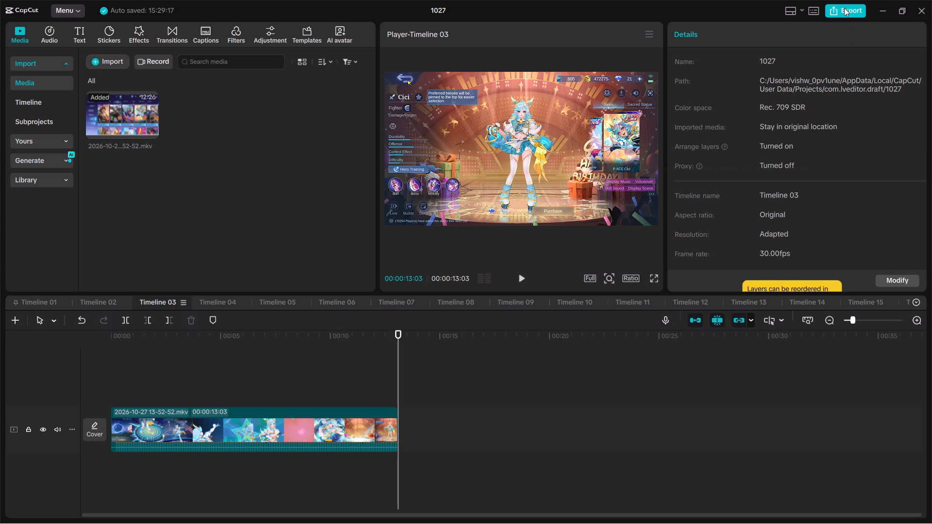
pyautogui.click(843, 10)
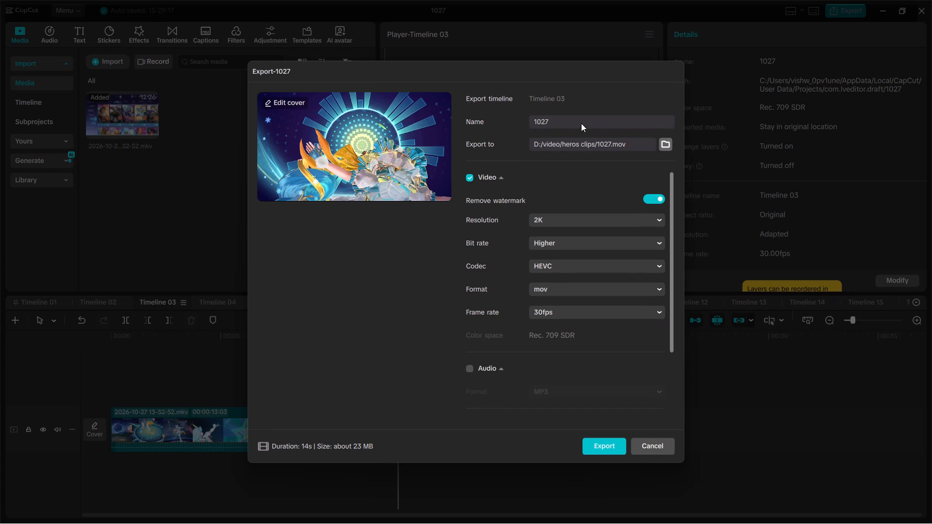
pyautogui.moveTo(581, 123); pyautogui.dragTo(489, 124)
pyautogui.press('c')
pyautogui.write('ici p ace')
pyautogui.press('space')
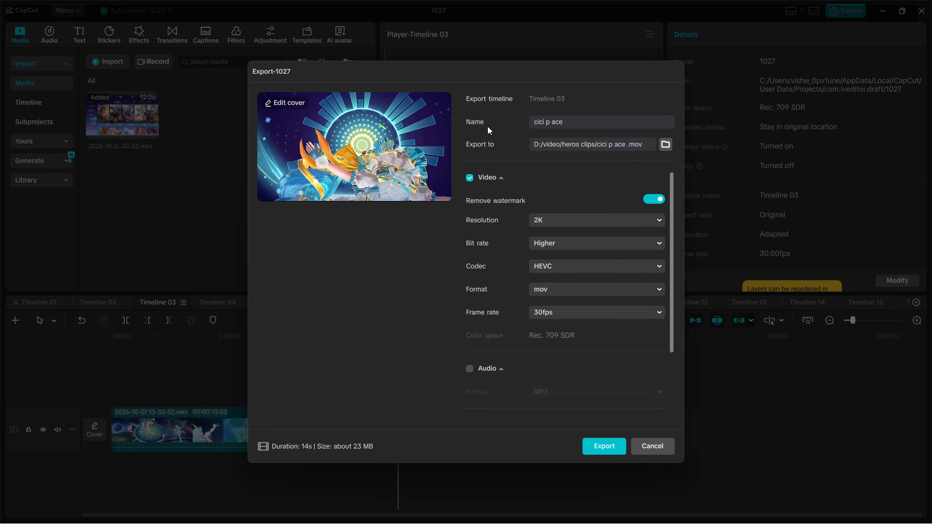
pyautogui.write('skin')
pyautogui.press('Return')
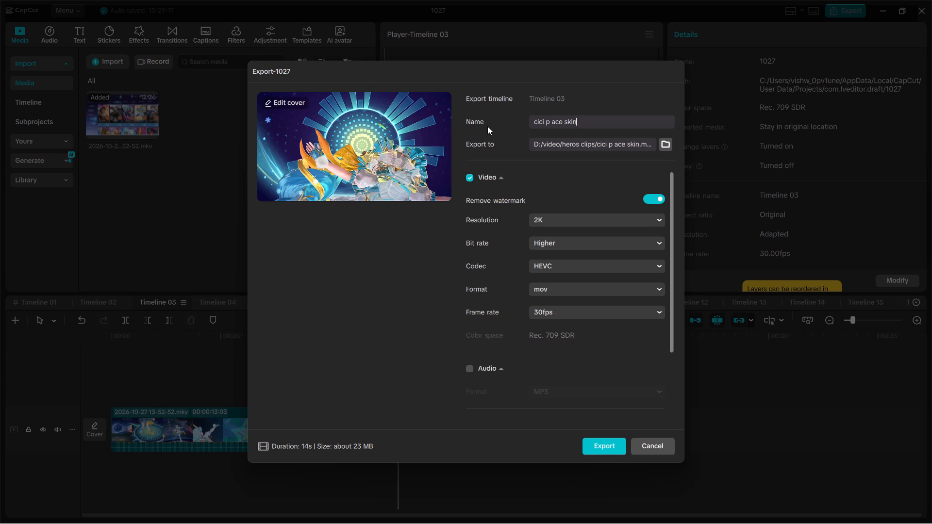
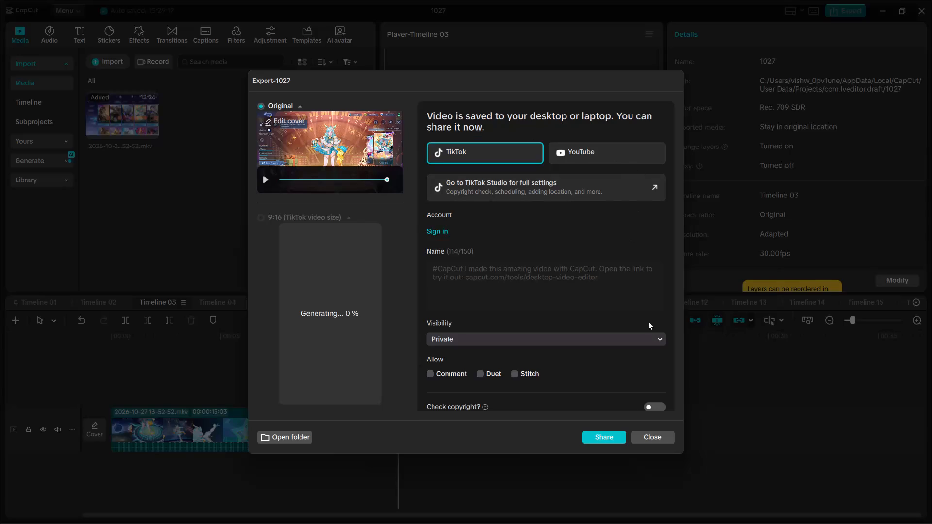
# Close the sharing dialog for the exported Cici video without sharing it.
pyautogui.click(664, 433)
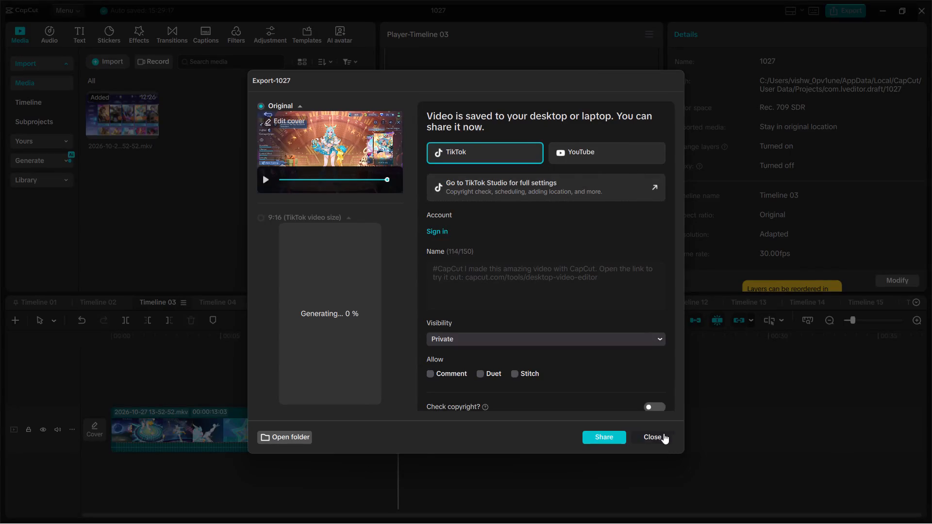
# Export Timeline 04 with the current settings as "alucard lighrbron skin" and dismiss the sharing dialog without sharing.
pyautogui.click(220, 305)
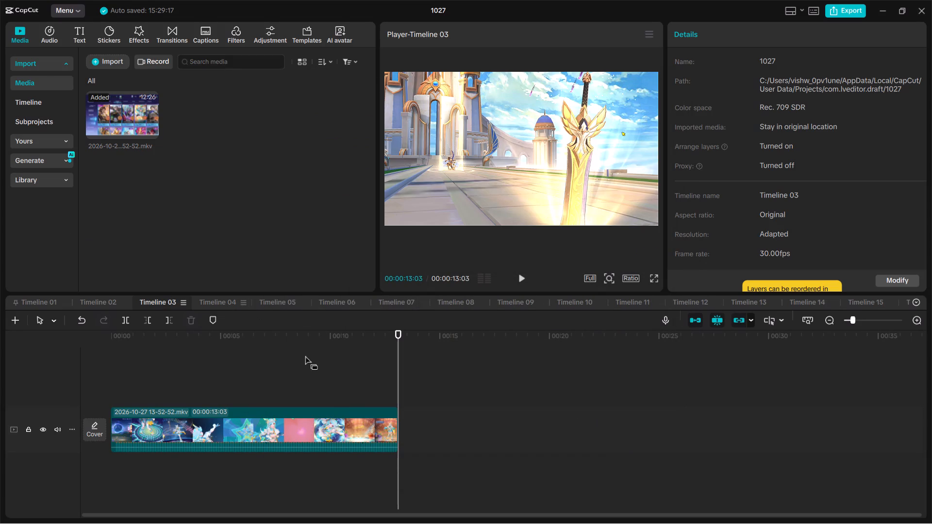
pyautogui.click(825, 11)
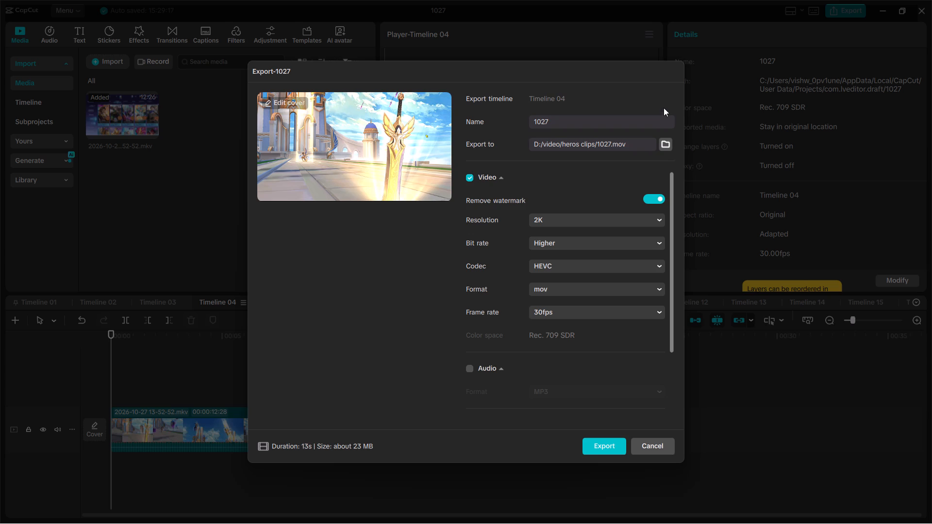
pyautogui.moveTo(628, 122); pyautogui.dragTo(461, 106)
pyautogui.write('alua')
pyautogui.press('BackSpace')
pyautogui.write('car')
pyautogui.write('d lighr')
pyautogui.write('bron skin')
pyautogui.press('Return')
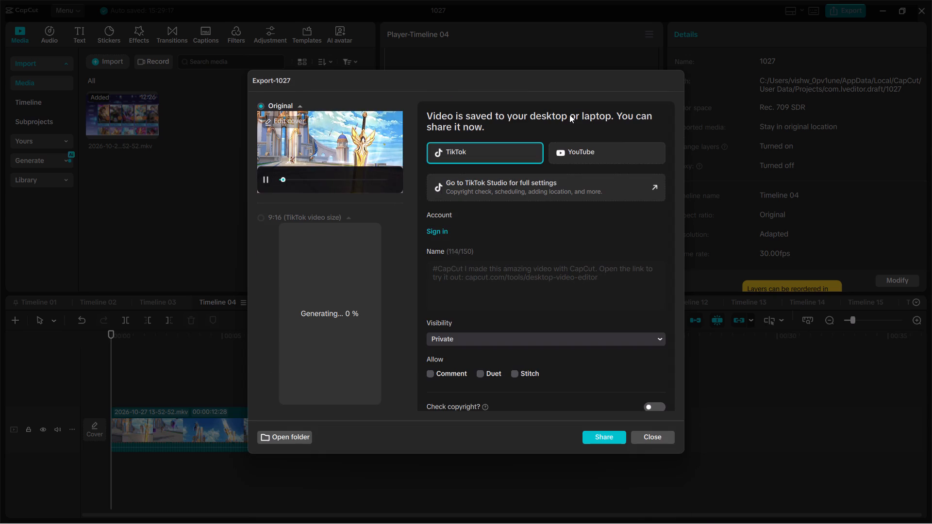
pyautogui.click(662, 440)
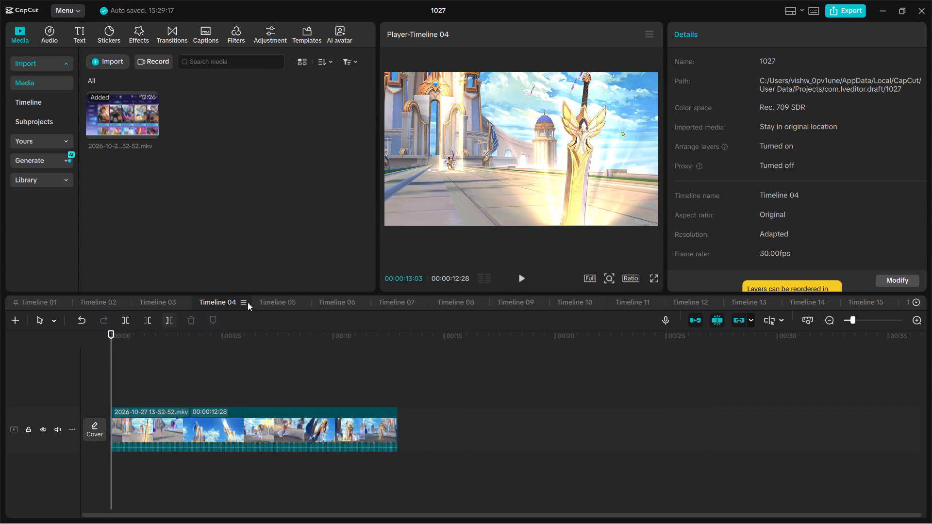
# Switch to Timeline 05 and show a frame near the end of the Alpha clip in full screen.
pyautogui.click(292, 303)
pyautogui.click(233, 401)
pyautogui.moveTo(233, 401); pyautogui.dragTo(268, 408)
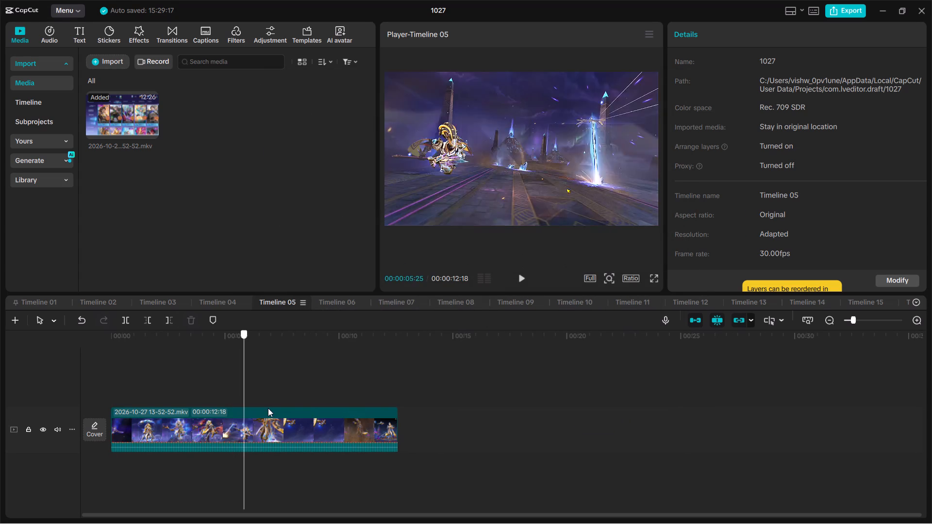
pyautogui.moveTo(268, 408); pyautogui.dragTo(385, 426)
pyautogui.click(655, 276)
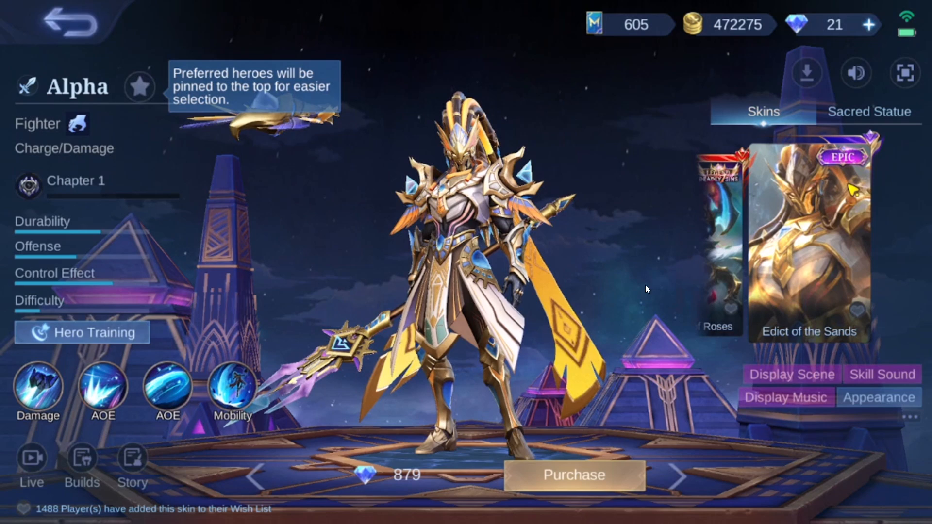
# Copy the skin name "Edict of the Sands" from the Alpha frame using text extraction, and leave full screen.
pyautogui.press('shift+super+s')
pyautogui.moveTo(754, 315); pyautogui.dragTo(866, 349)
pyautogui.press('shift+super+s')
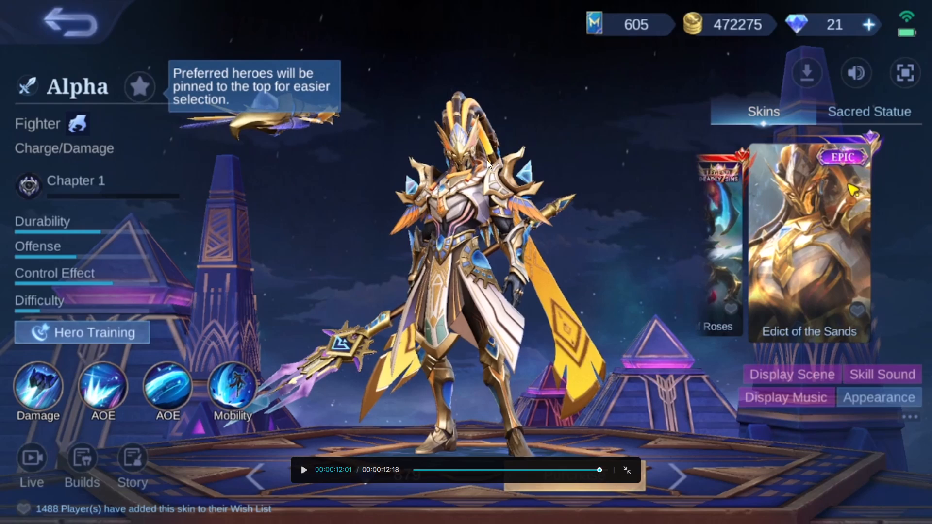
pyautogui.click(514, 26)
pyautogui.moveTo(753, 278); pyautogui.dragTo(819, 312)
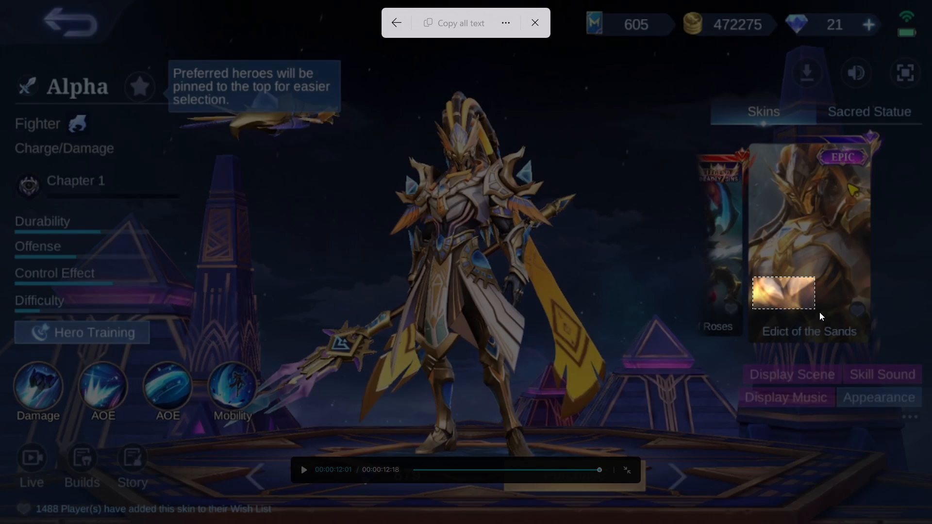
pyautogui.moveTo(819, 312); pyautogui.dragTo(869, 354)
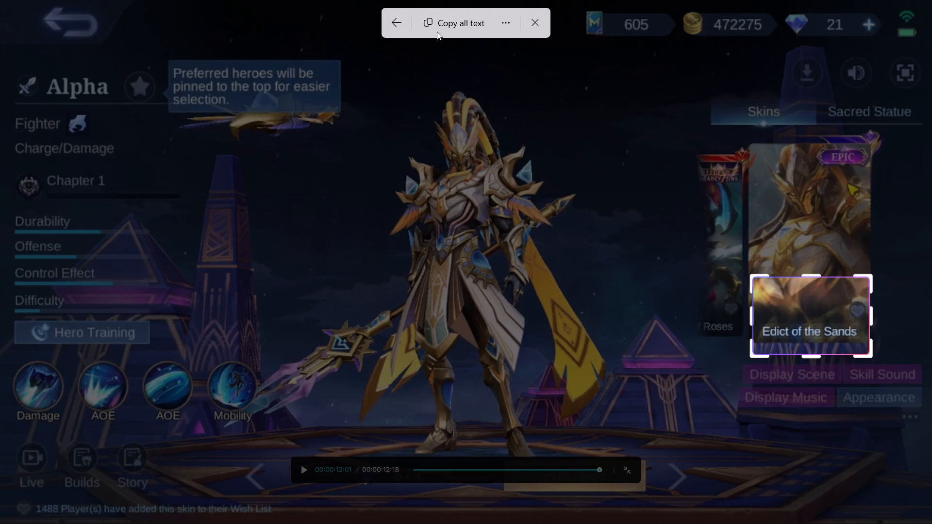
pyautogui.click(434, 24)
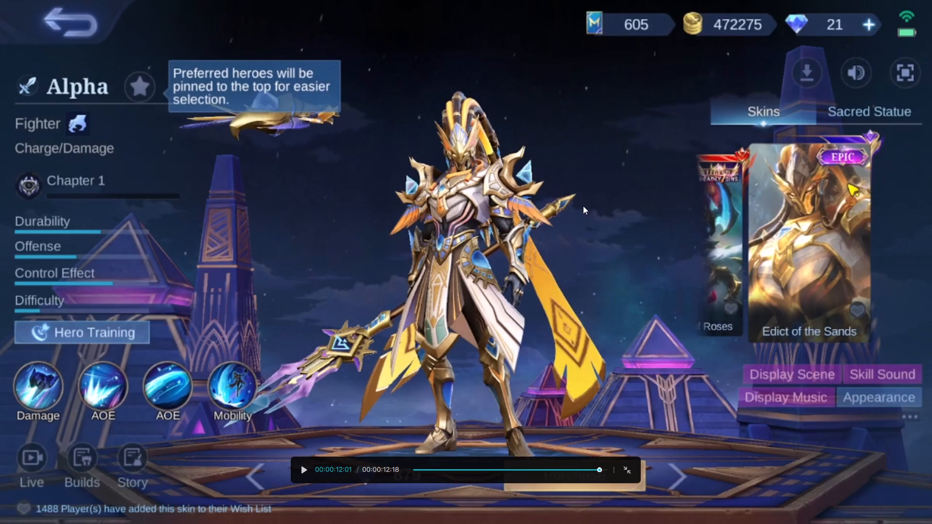
pyautogui.click(37, 14)
pyautogui.click(306, 193)
pyautogui.press('Escape')
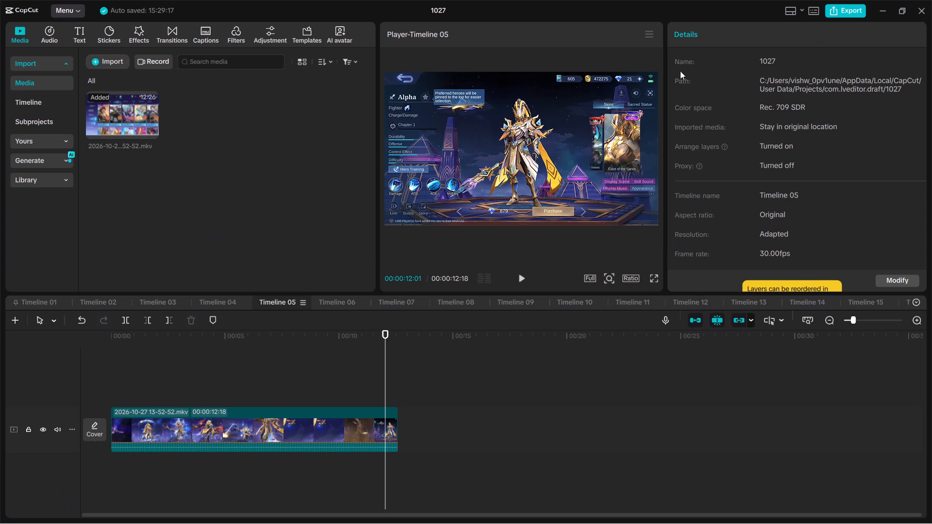
# Export Timeline 05 as "Edict of the Sands Aplha skin", reusing the copied skin name, and dismiss the sharing dialog without sharing.
pyautogui.click(824, 13)
pyautogui.click(831, 13)
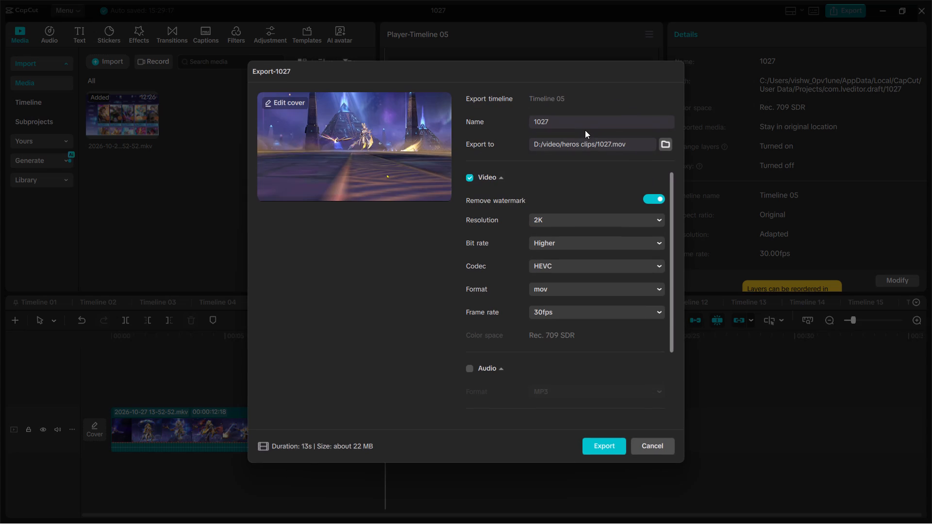
pyautogui.keyDown('ctrl'); pyautogui.moveTo(583, 127); pyautogui.dragTo(506, 122); pyautogui.keyUp('ctrl')
pyautogui.hotkey('ctrl', 'v')
pyautogui.press('space')
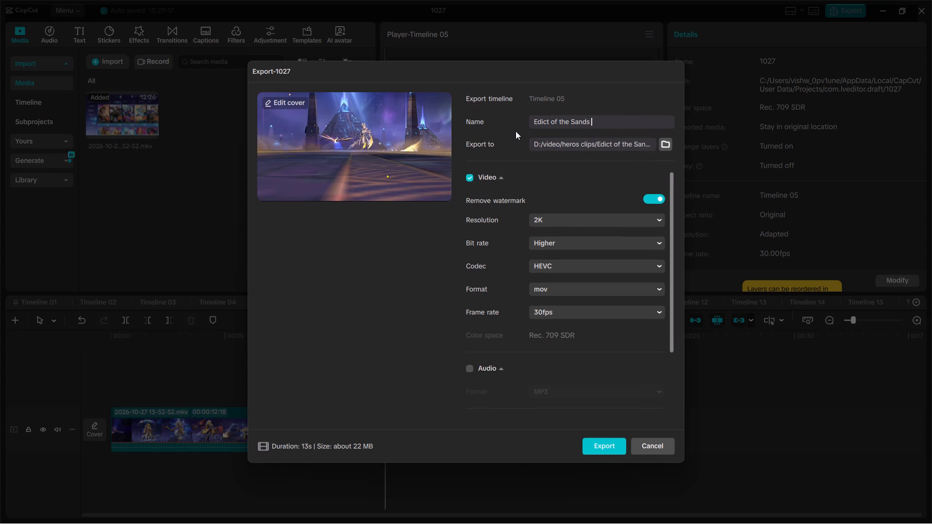
pyautogui.write('Aplga')
pyautogui.press('BackSpace')
pyautogui.press('BackSpace')
pyautogui.write('ha skin')
pyautogui.press('Return')
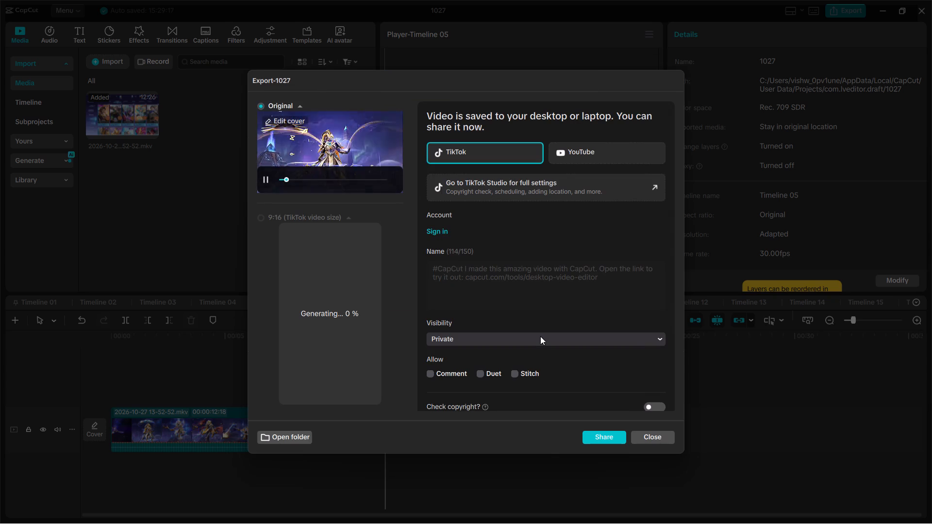
pyautogui.click(652, 435)
# Switch to Timeline 06 and show the last frame of the Terizla clip in full screen.
pyautogui.click(341, 309)
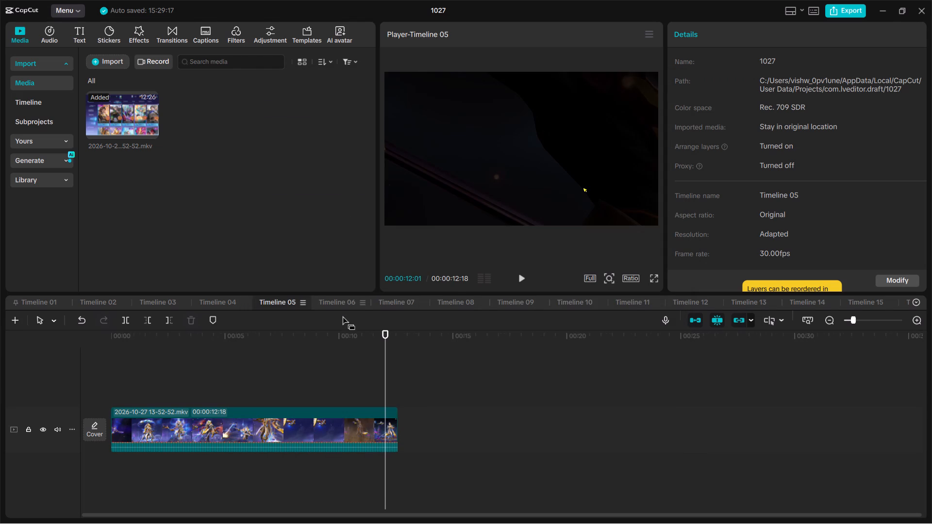
pyautogui.click(227, 377)
pyautogui.moveTo(227, 377); pyautogui.dragTo(408, 388)
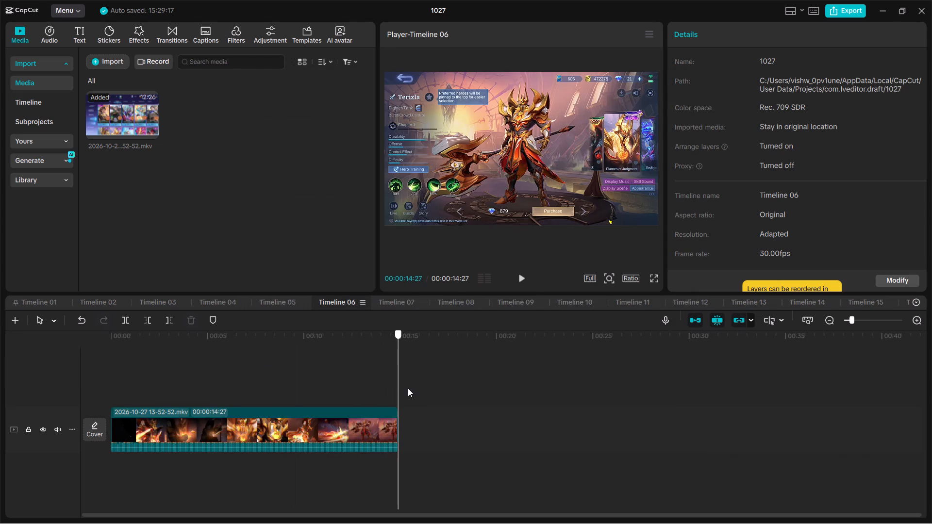
pyautogui.moveTo(408, 388); pyautogui.dragTo(409, 388)
pyautogui.click(655, 277)
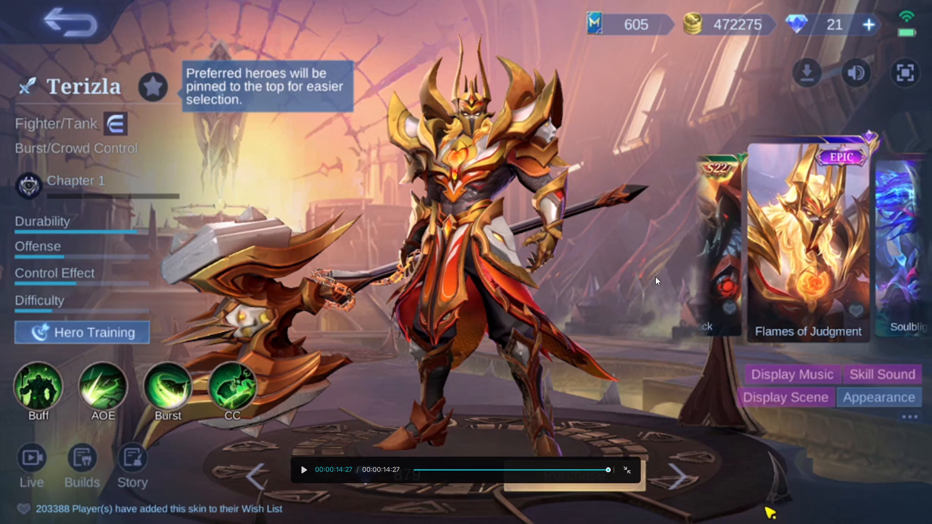
# Copy the skin name "Flames of Judgment" from the Terizla frame using text extraction, and leave full screen.
pyautogui.press('Print')
pyautogui.click(517, 20)
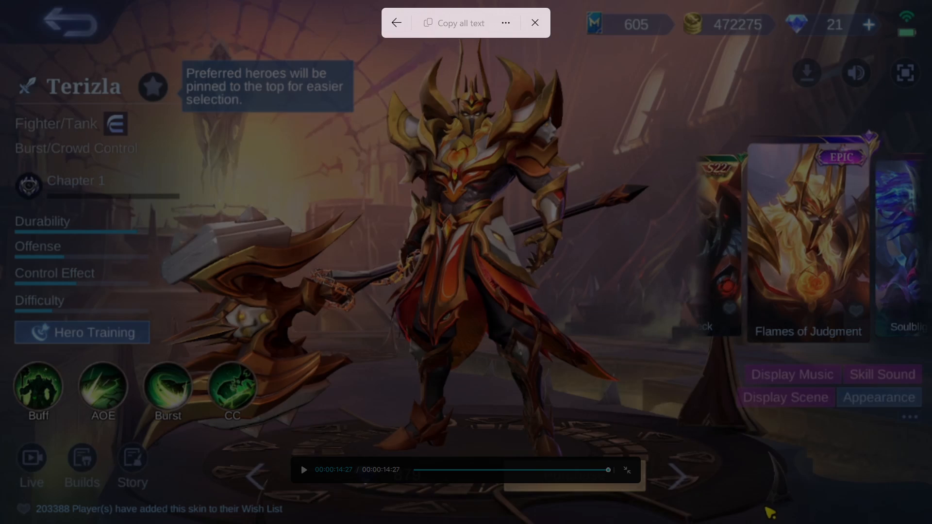
pyautogui.moveTo(756, 313); pyautogui.dragTo(871, 351)
pyautogui.click(472, 26)
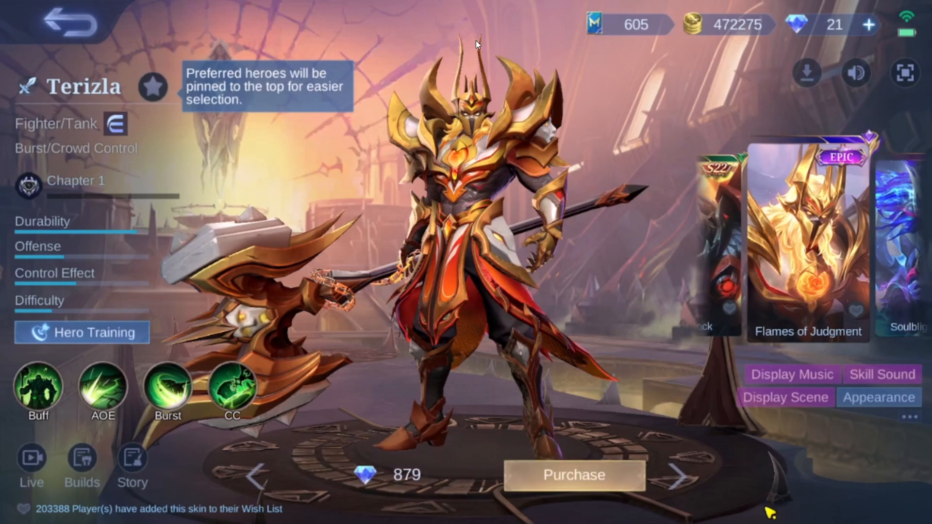
pyautogui.click(103, 43)
pyautogui.press('Escape')
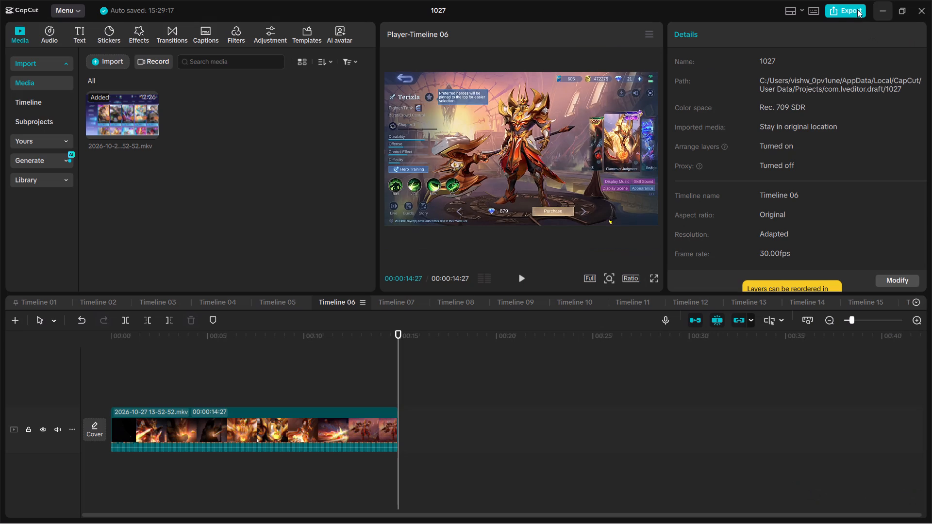
# Export Timeline 06 as "Flames of Judgment terizla skin", reusing the copied skin name, and dismiss the sharing dialog without sharing.
pyautogui.click(857, 9)
pyautogui.keyDown('ctrl'); pyautogui.moveTo(602, 120); pyautogui.dragTo(503, 121); pyautogui.keyUp('ctrl')
pyautogui.hotkey('ctrl', 'v')
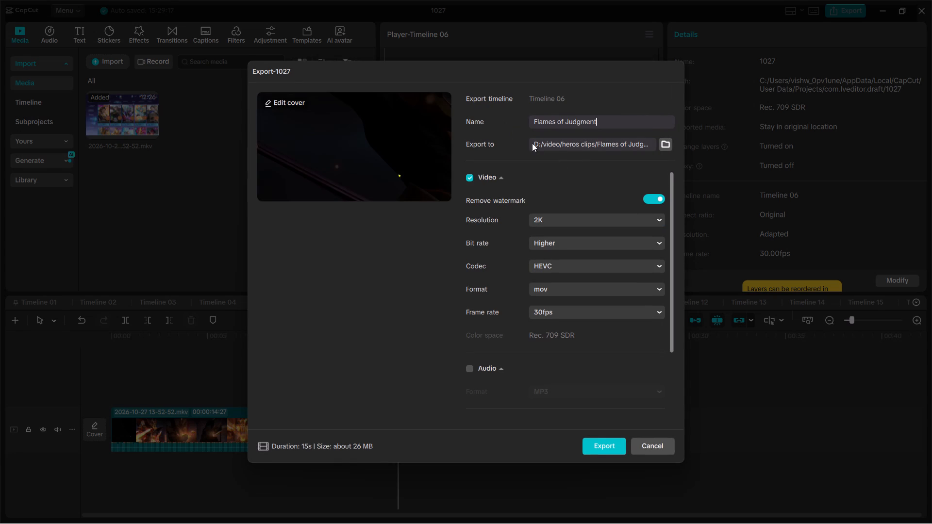
pyautogui.press('space')
pyautogui.press('t')
pyautogui.write('eri')
pyautogui.write('zla skin')
pyautogui.press('Return')
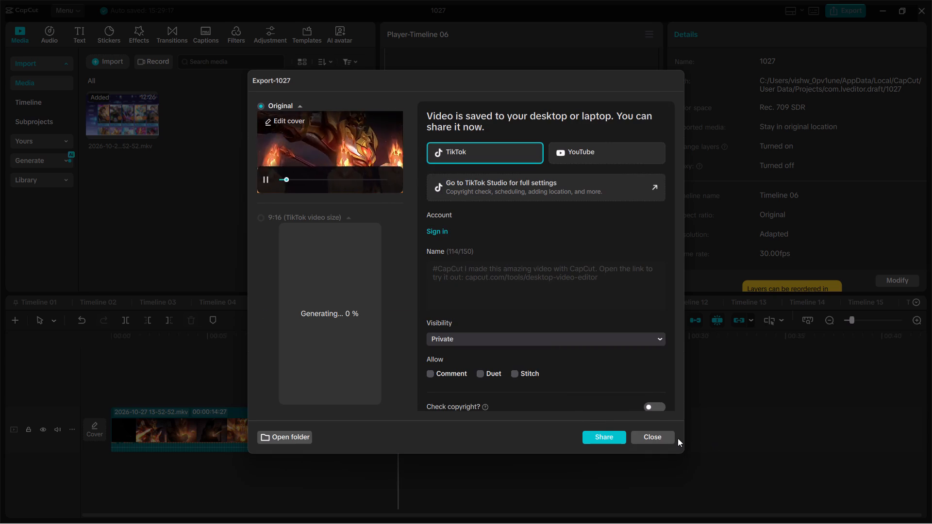
pyautogui.click(662, 441)
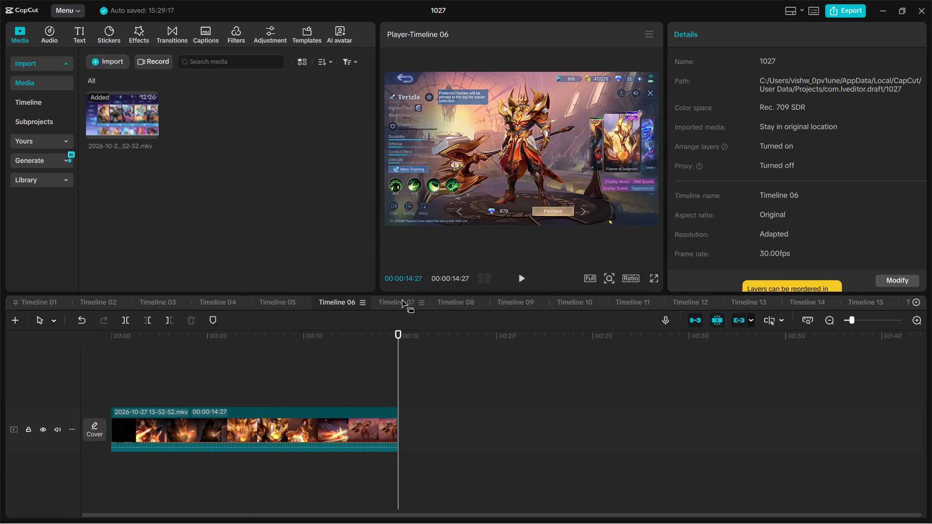
# Switch to Timeline 07 and show the last frame of the Gatotkaca clip in full screen.
pyautogui.click(401, 298)
pyautogui.click(210, 397)
pyautogui.moveTo(210, 397); pyautogui.dragTo(223, 397)
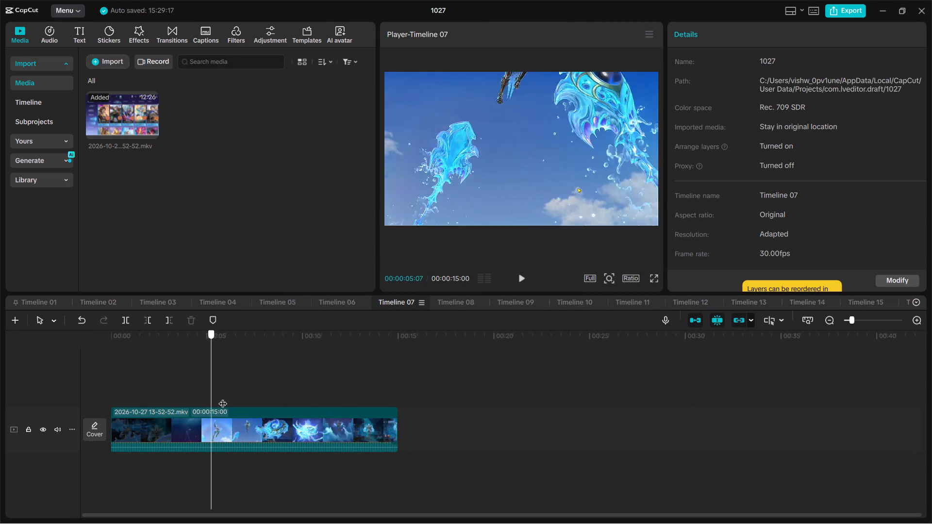
pyautogui.moveTo(223, 397); pyautogui.dragTo(419, 405)
pyautogui.click(660, 282)
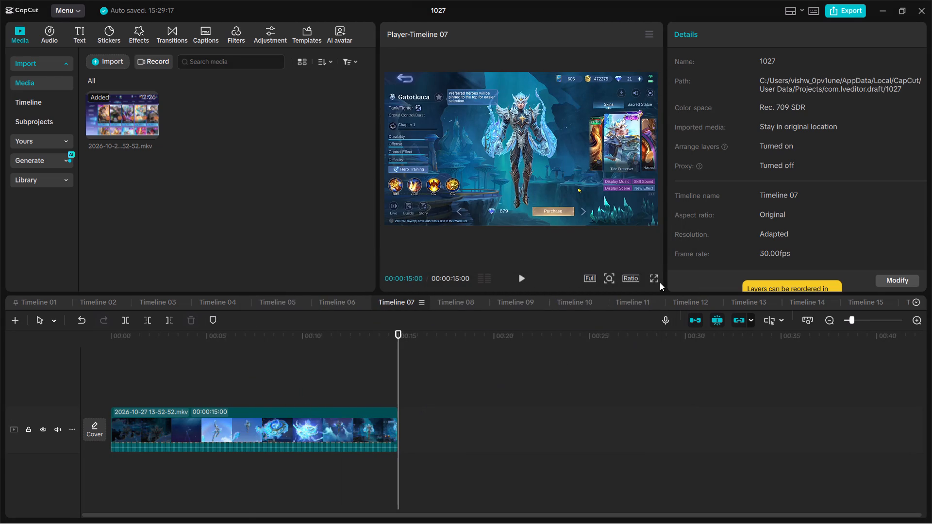
pyautogui.click(656, 280)
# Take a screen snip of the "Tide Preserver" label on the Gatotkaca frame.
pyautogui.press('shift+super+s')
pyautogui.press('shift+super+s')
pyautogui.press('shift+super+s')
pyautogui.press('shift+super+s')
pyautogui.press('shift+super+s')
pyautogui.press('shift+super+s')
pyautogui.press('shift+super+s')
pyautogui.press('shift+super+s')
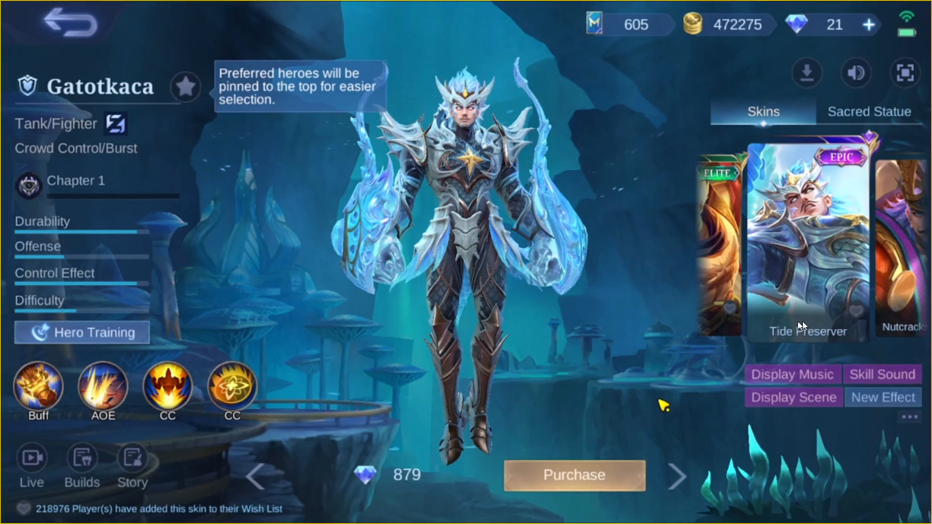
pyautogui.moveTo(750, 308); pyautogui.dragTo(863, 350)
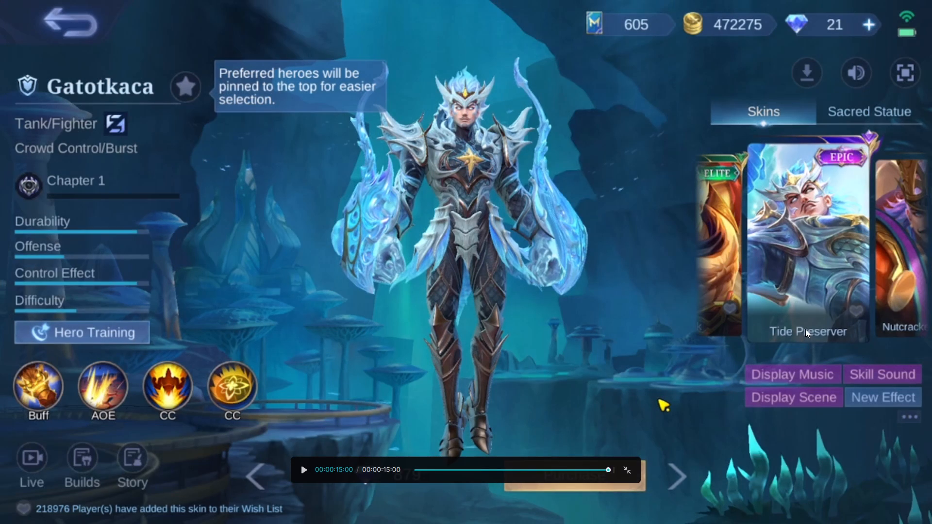
# Copy the skin name "Tide Preserver" from the full-screen Gatotkaca frame using text extraction, and close the capture overlay.
pyautogui.press('shift+super+s')
pyautogui.click(530, 22)
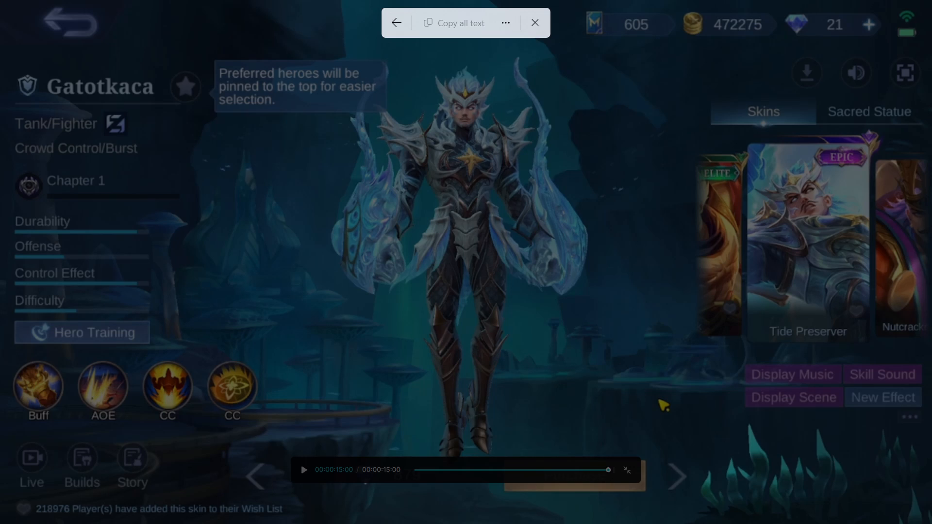
pyautogui.moveTo(762, 294); pyautogui.dragTo(861, 353)
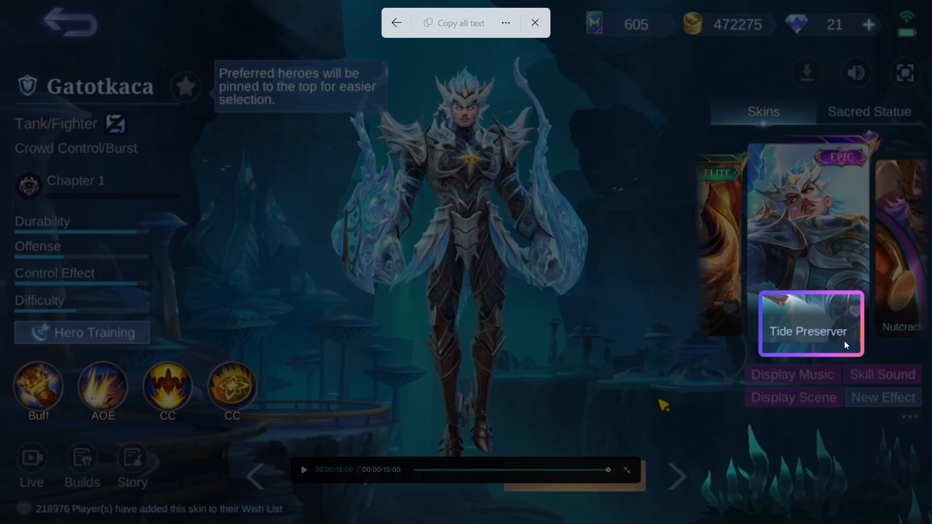
pyautogui.moveTo(847, 333); pyautogui.dragTo(760, 333)
pyautogui.hotkey('ctrl', 'c')
pyautogui.press('Escape')
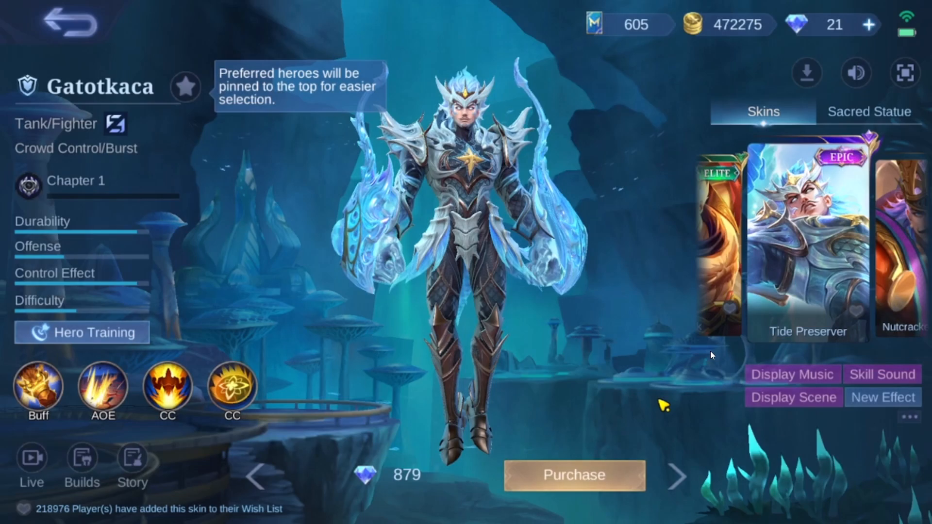
# Leave full screen, export Timeline 07 as "Tide Preserver gato skin" using the copied skin name, and dismiss the sharing dialog without sharing.
pyautogui.press('Escape')
pyautogui.click(602, 278)
pyautogui.press('Escape')
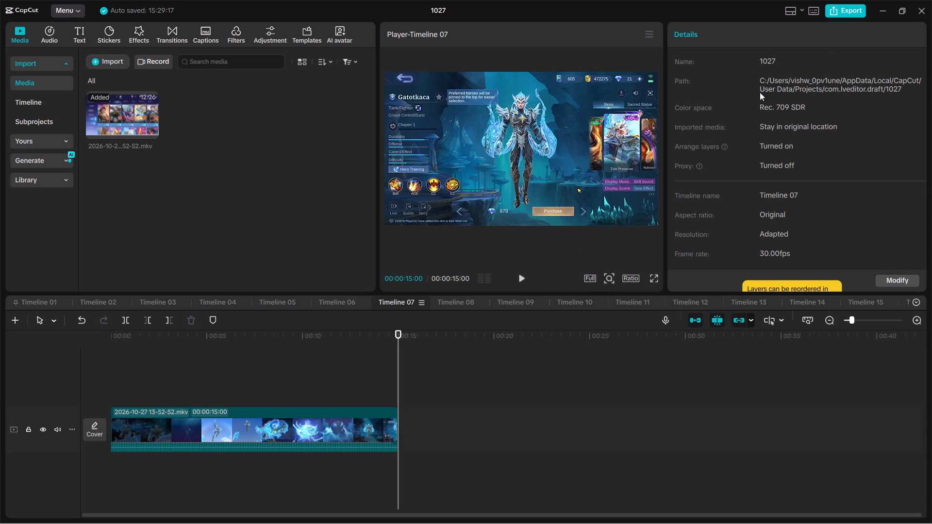
pyautogui.click(851, 15)
pyautogui.keyDown('ctrl'); pyautogui.moveTo(594, 120); pyautogui.dragTo(526, 123); pyautogui.keyUp('ctrl')
pyautogui.hotkey('ctrl', 'v')
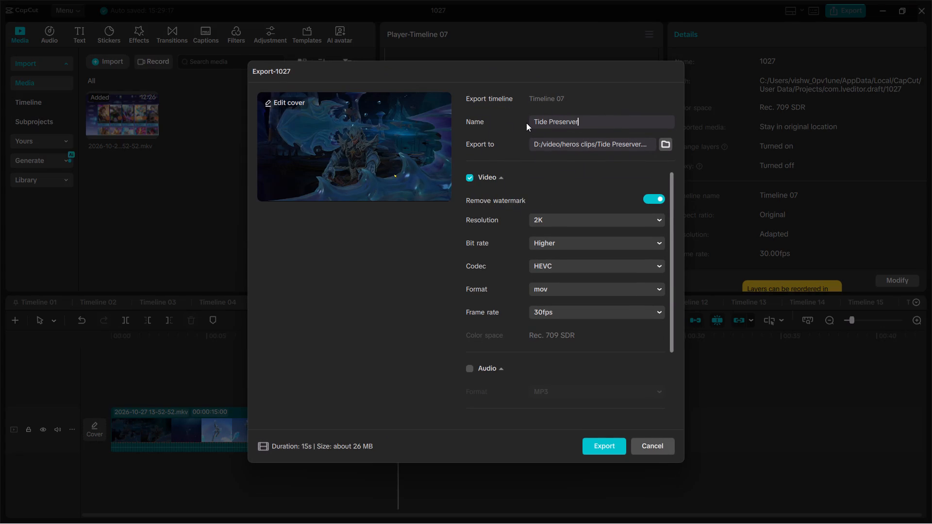
pyautogui.press('space')
pyautogui.write('ga')
pyautogui.write('to ski')
pyautogui.press('n')
pyautogui.press('Return')
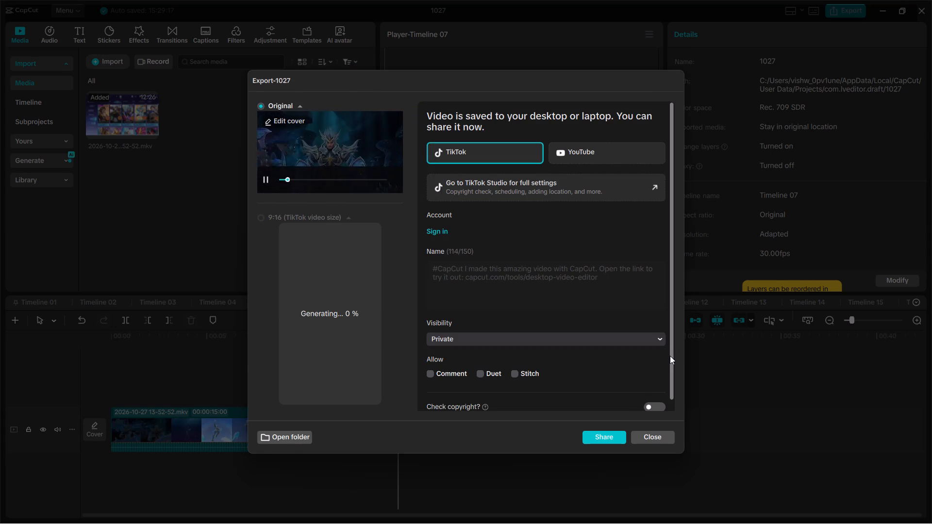
pyautogui.click(659, 433)
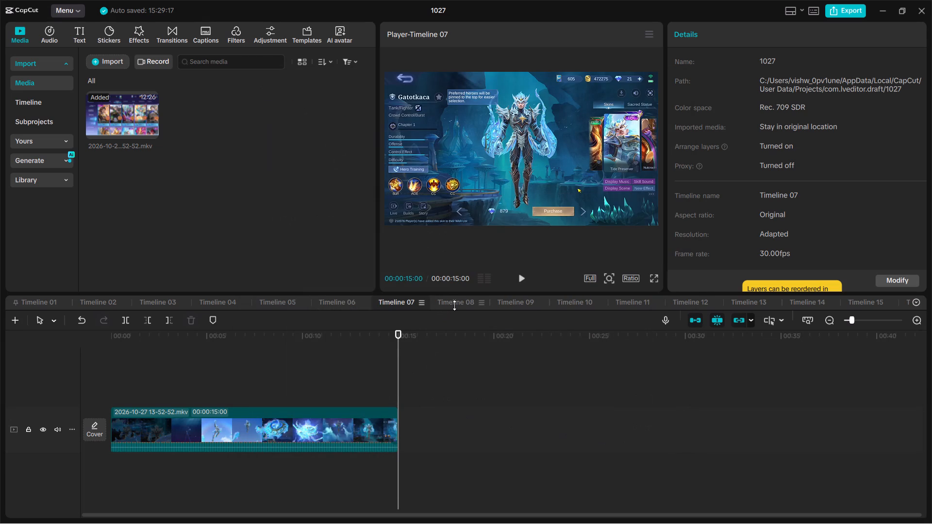
# Switch to Timeline 08 and show a frame near the end of the Barats clip in full screen.
pyautogui.click(454, 305)
pyautogui.click(329, 393)
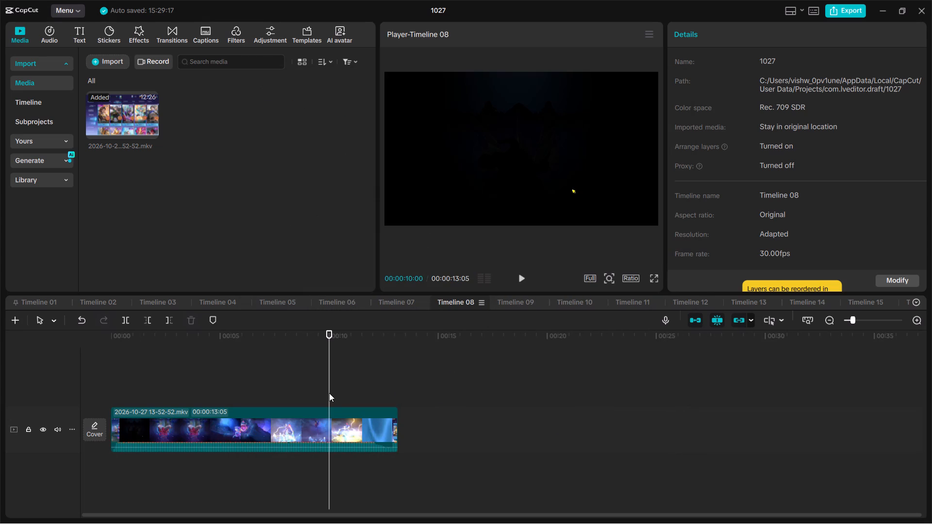
pyautogui.moveTo(329, 393); pyautogui.dragTo(388, 411)
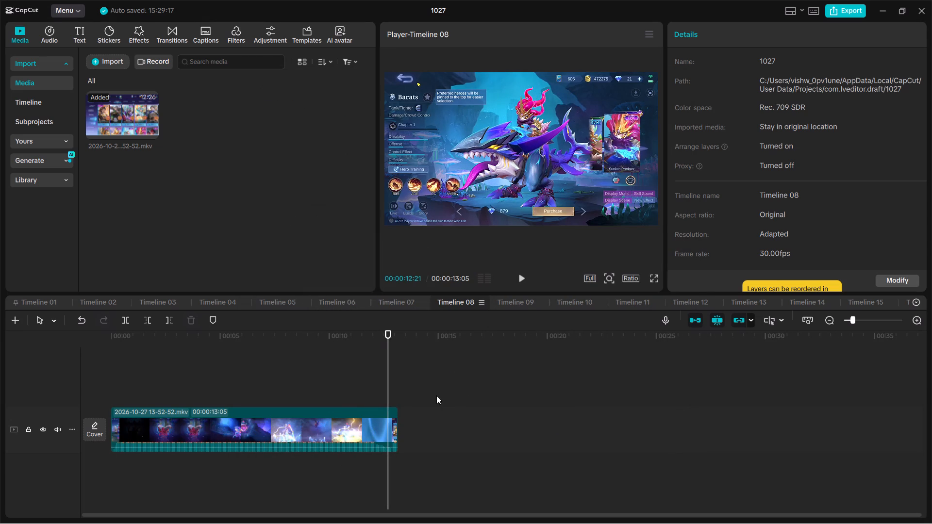
pyautogui.click(654, 279)
# Copy the skin name "Sunken Predator" from the full-screen Barats frame using text extraction, and leave full screen.
pyautogui.press('shift+super+s')
pyautogui.press('shift+super+s')
pyautogui.press('shift+super+s')
pyautogui.press('shift+super+s')
pyautogui.press('shift+super+s')
pyautogui.press('shift+super+s')
pyautogui.press('shift+super+s')
pyautogui.press('shift+super+s')
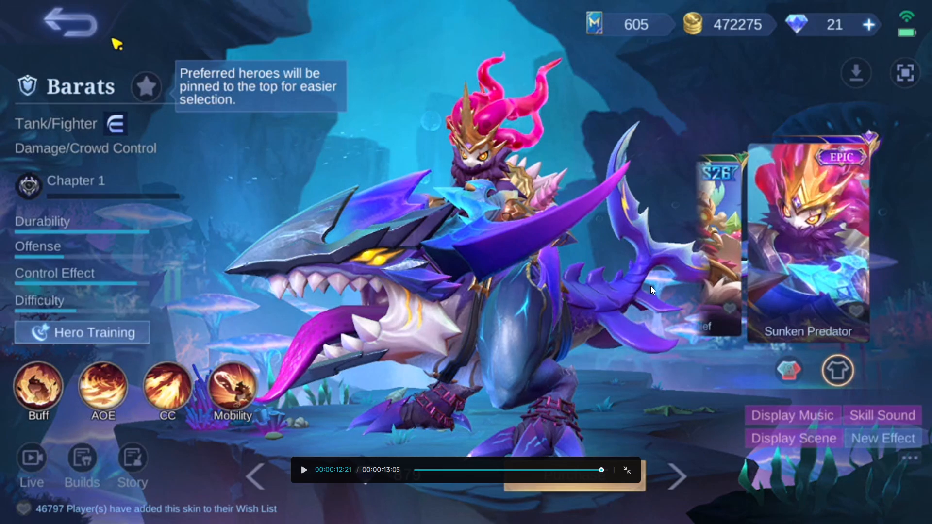
pyautogui.click(526, 25)
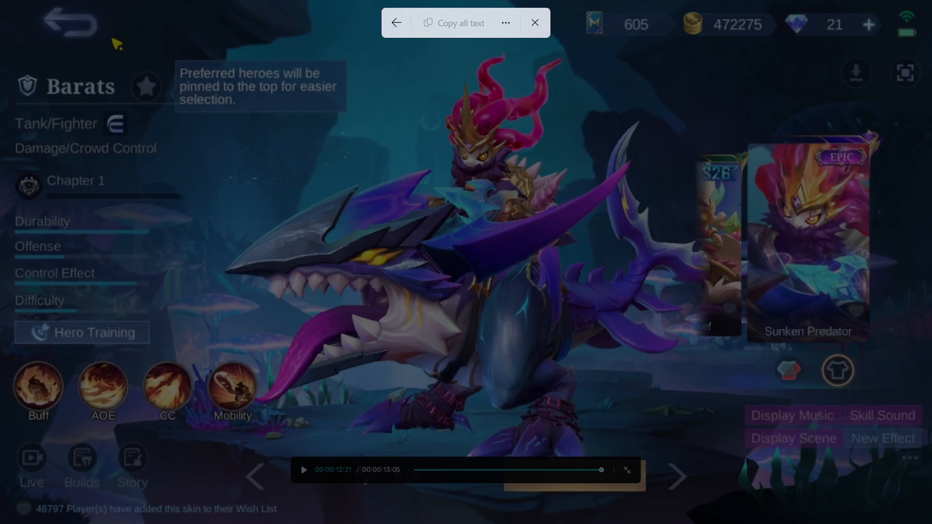
pyautogui.moveTo(742, 295); pyautogui.dragTo(860, 352)
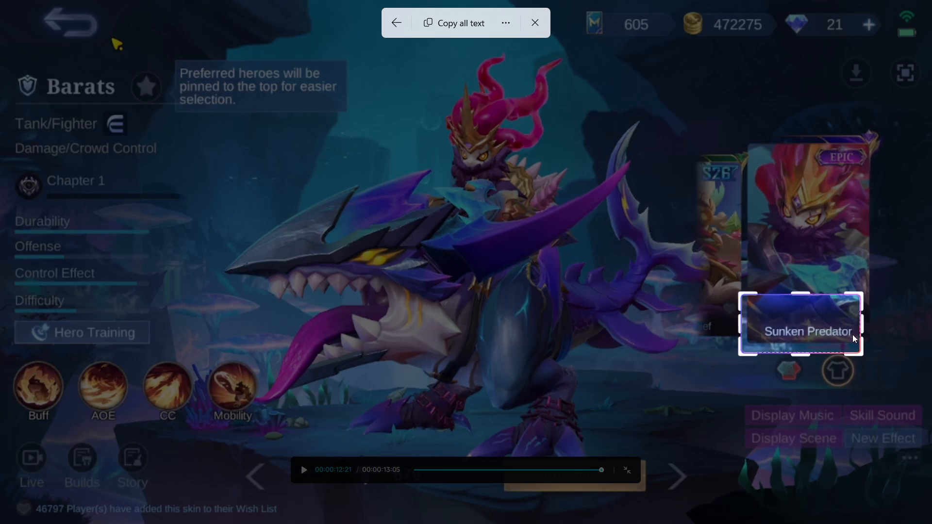
pyautogui.click(852, 334)
pyautogui.click(467, 31)
pyautogui.press('Escape')
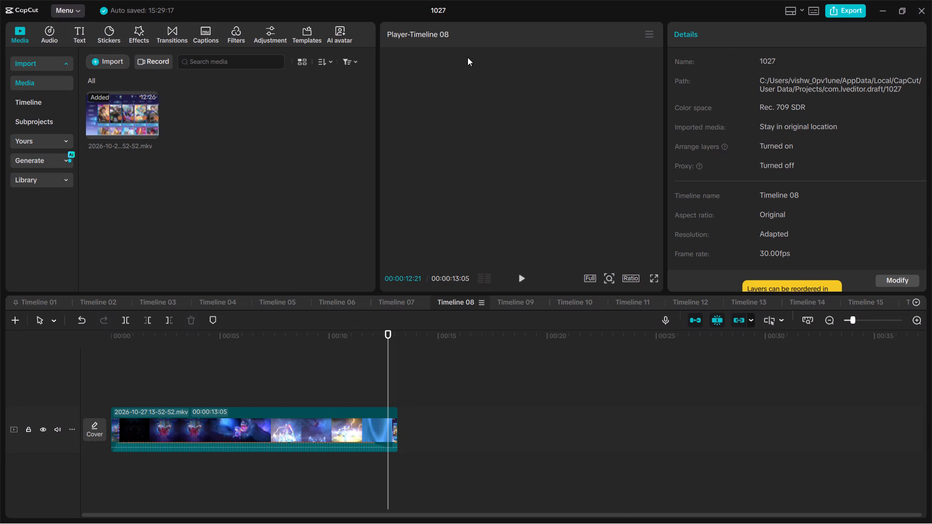
# Export Timeline 08 as "Sunken Predator barats skin", replacing the default file name with the copied skin name plus the hero name.
pyautogui.click(840, 15)
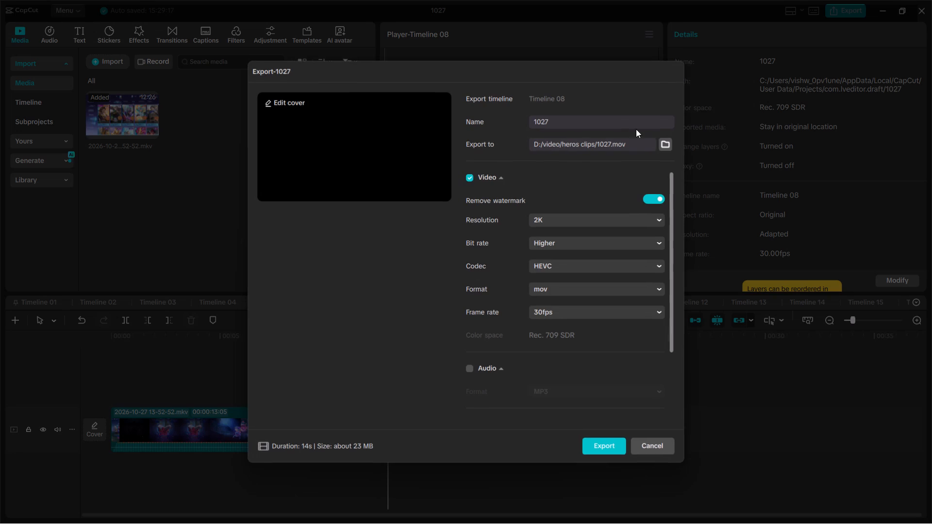
pyautogui.keyDown('ctrl'); pyautogui.click(616, 124); pyautogui.keyUp('ctrl')
pyautogui.hotkey('ctrl', 'v')
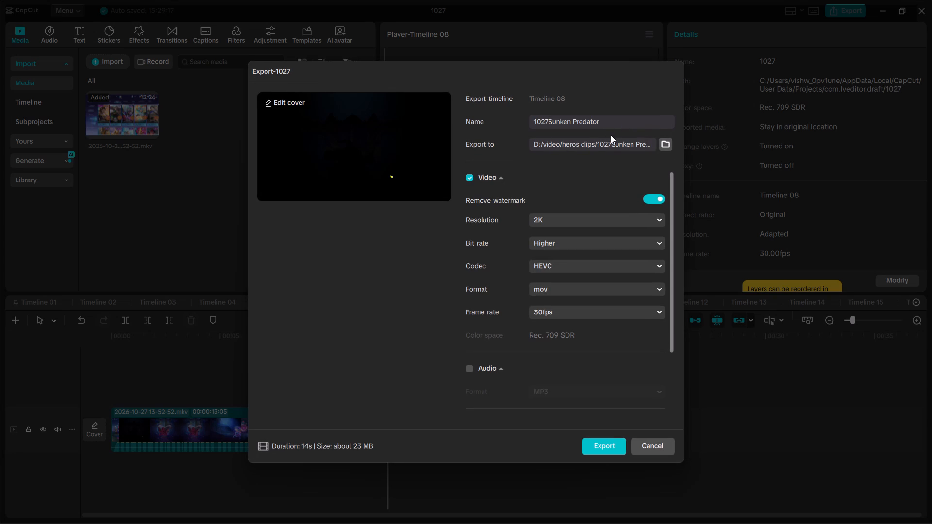
pyautogui.hotkey('ctrl', 'a')
pyautogui.hotkey('ctrl', 'v')
pyautogui.press('space')
pyautogui.write('baratz')
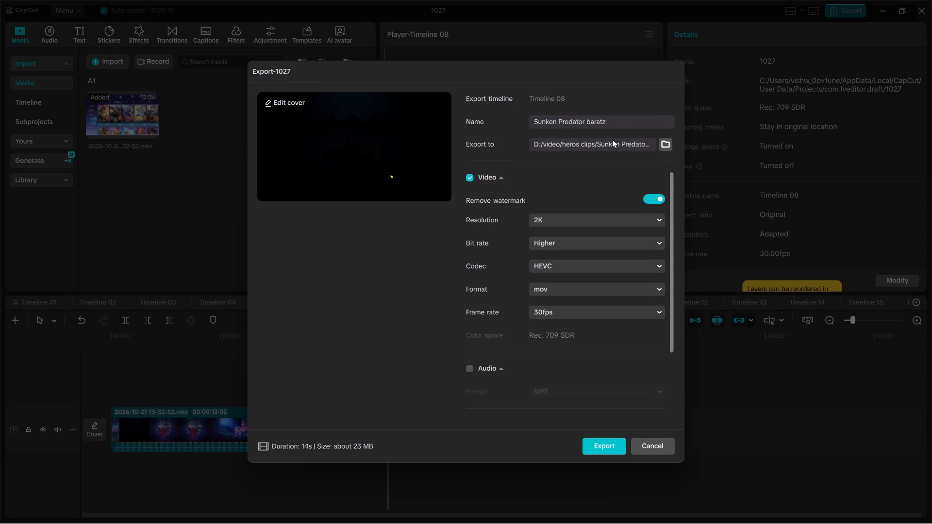
pyautogui.press('BackSpace')
pyautogui.write('s skin')
pyautogui.press('Return')
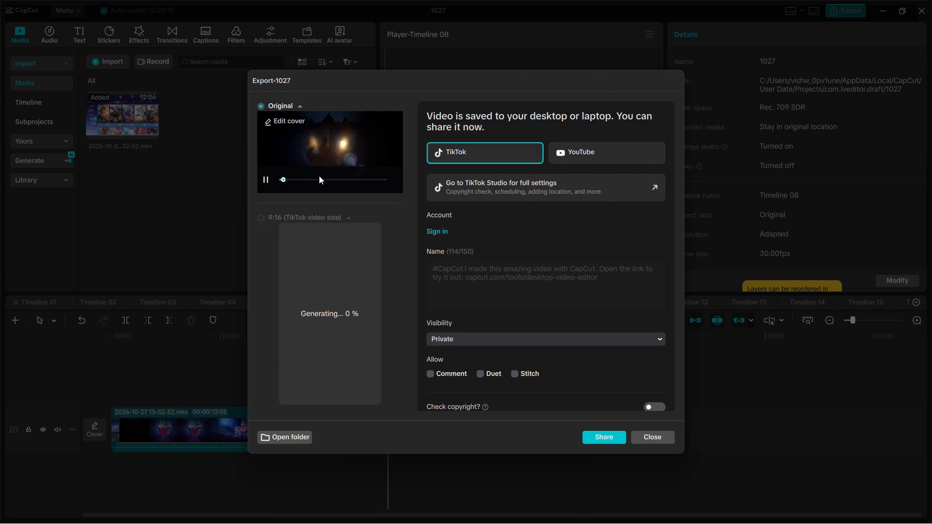
# Skim the exported Barats video's preview through to its end and close the sharing dialog without sharing.
pyautogui.click(338, 174)
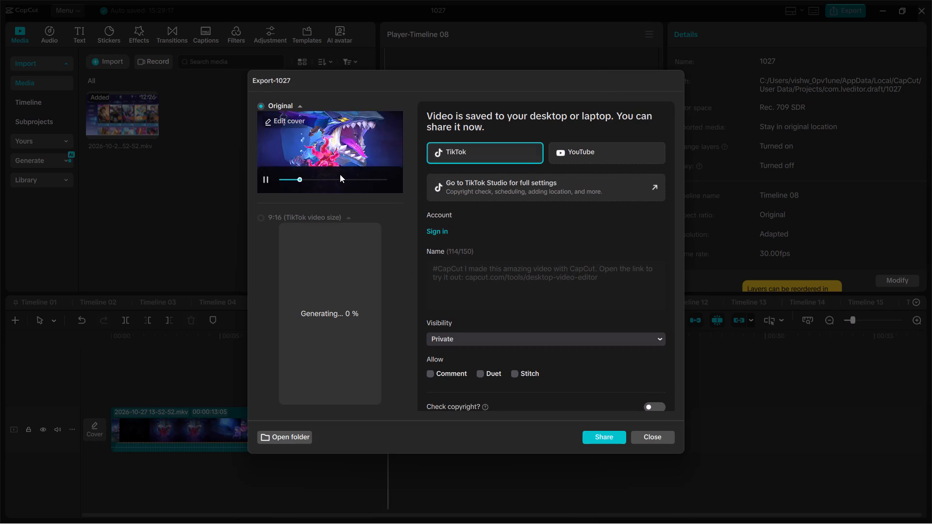
pyautogui.moveTo(341, 174); pyautogui.dragTo(351, 177)
pyautogui.click(355, 179)
pyautogui.moveTo(355, 179); pyautogui.dragTo(394, 191)
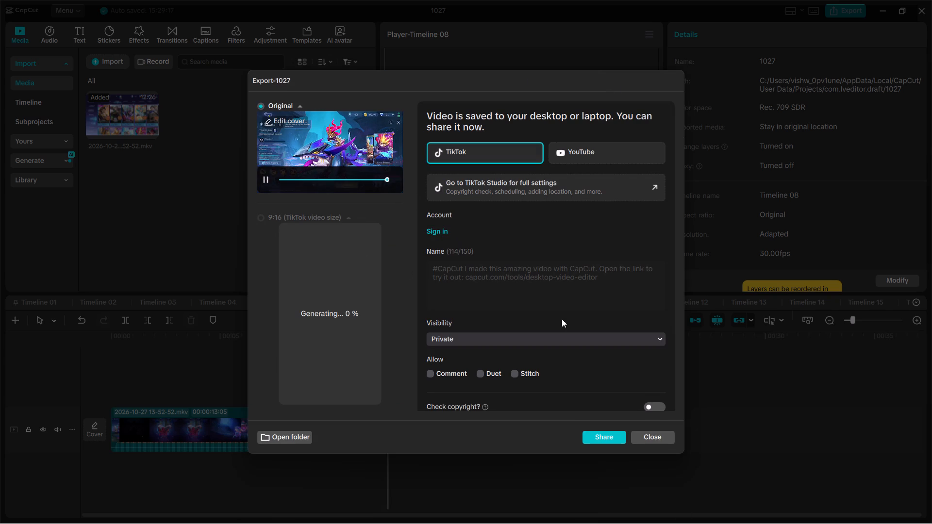
pyautogui.click(668, 436)
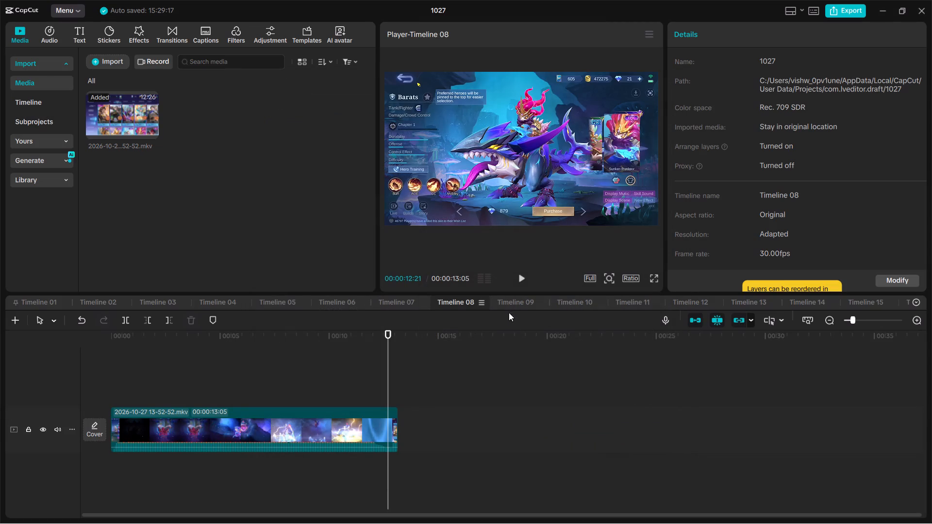
# Switch to Timeline 09, scrub through the Balmond clip, and show its last frame in full screen.
pyautogui.click(513, 305)
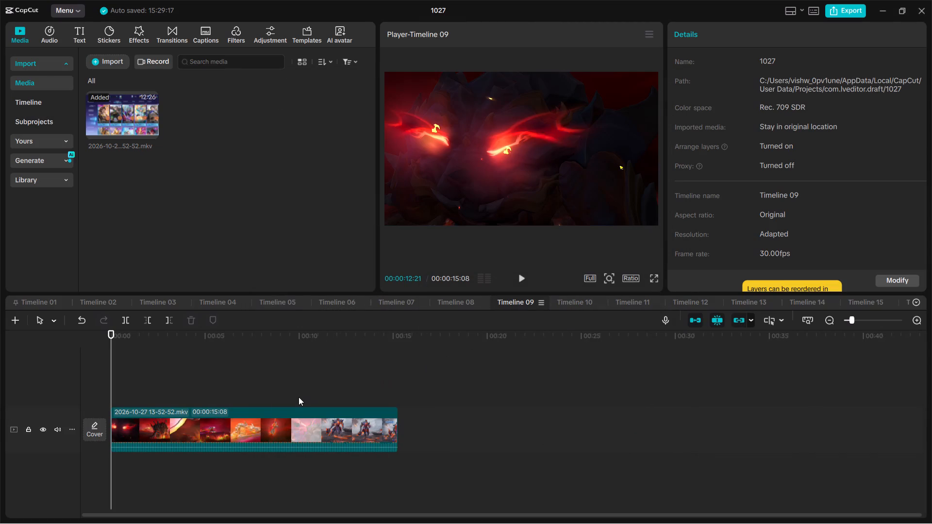
pyautogui.click(299, 397)
pyautogui.moveTo(299, 397); pyautogui.dragTo(393, 395)
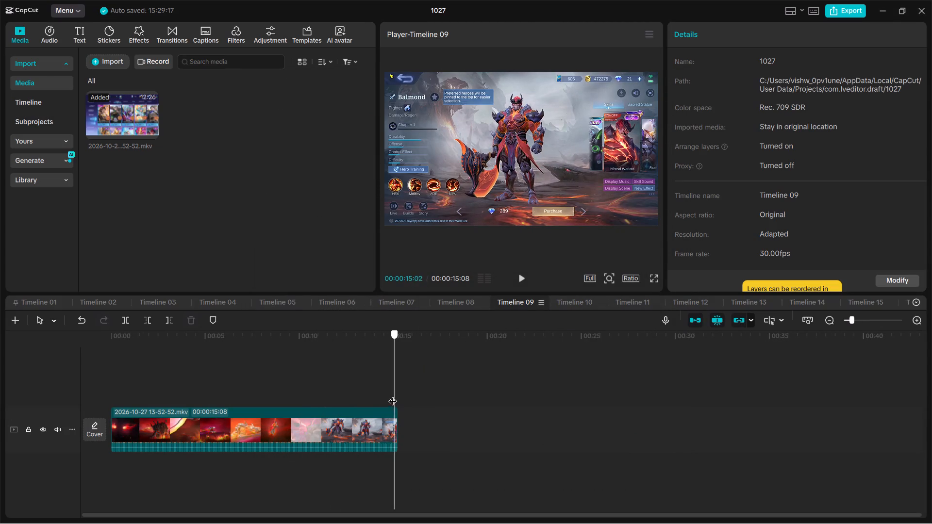
pyautogui.moveTo(393, 395); pyautogui.dragTo(134, 392)
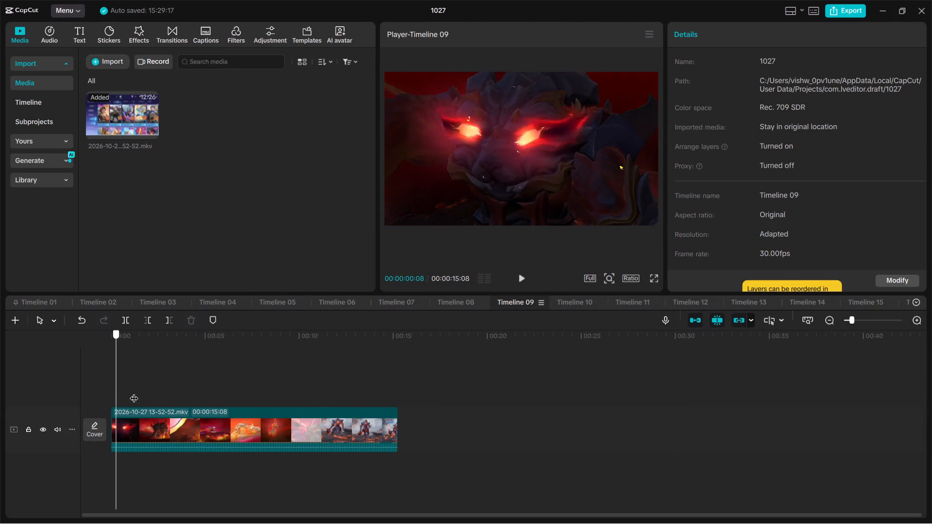
pyautogui.moveTo(134, 392); pyautogui.dragTo(250, 402)
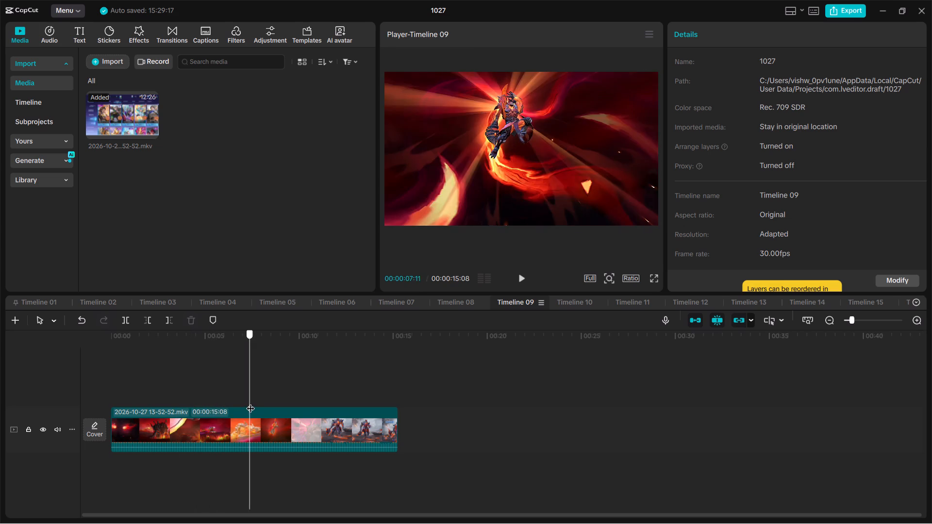
pyautogui.moveTo(250, 402); pyautogui.dragTo(349, 418)
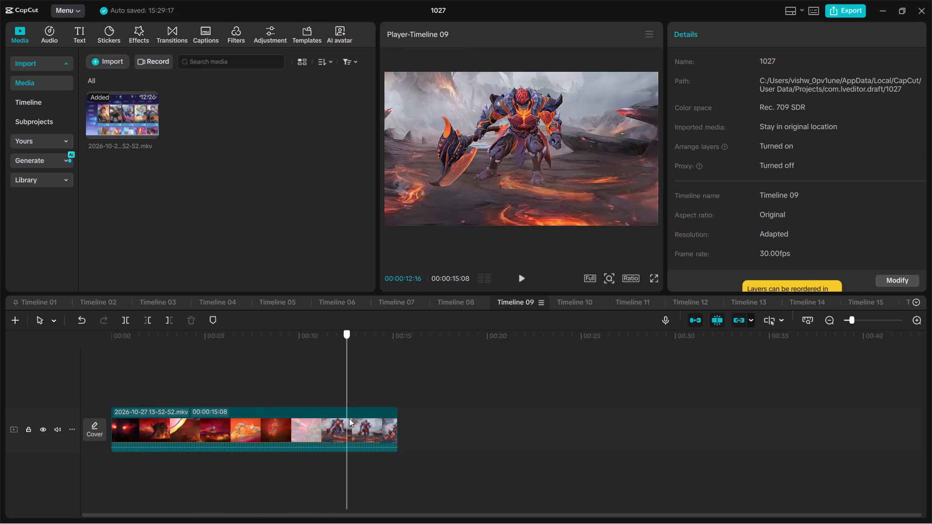
pyautogui.moveTo(349, 418); pyautogui.dragTo(295, 414)
pyautogui.moveTo(295, 409); pyautogui.dragTo(539, 440)
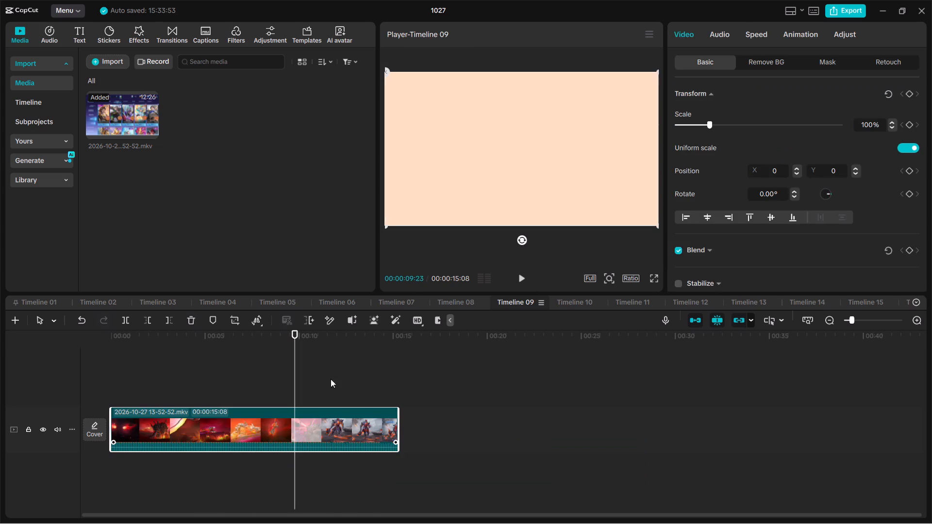
pyautogui.click(305, 372)
pyautogui.moveTo(305, 372); pyautogui.dragTo(442, 397)
pyautogui.scroll(-2, 583, 298)
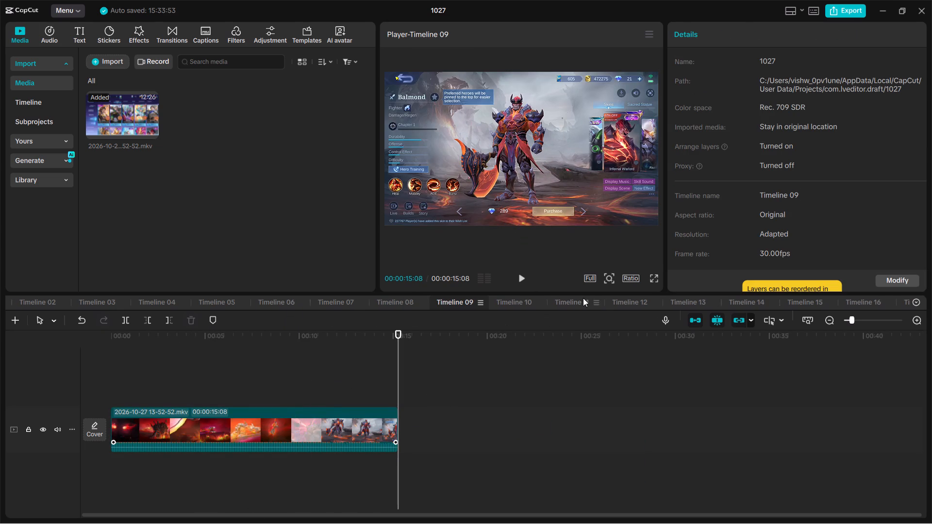
pyautogui.scroll(-1, 583, 298)
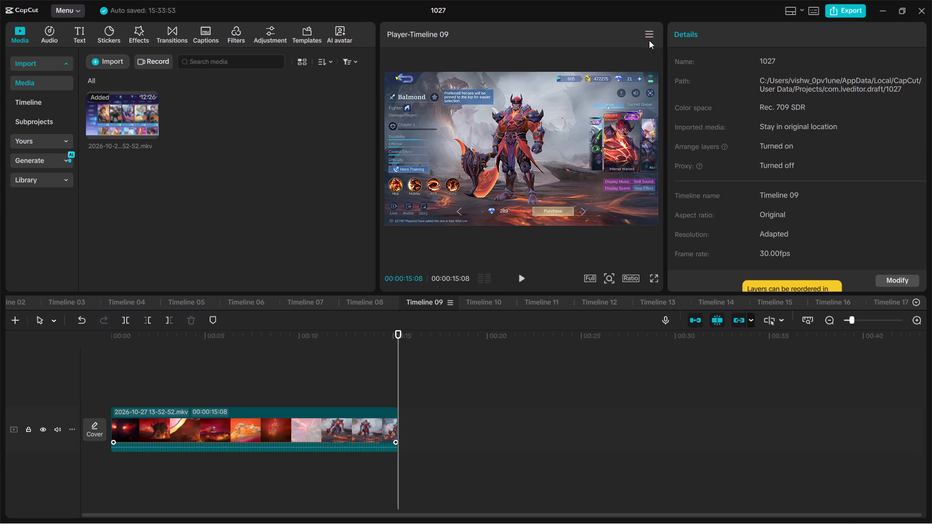
pyautogui.click(650, 274)
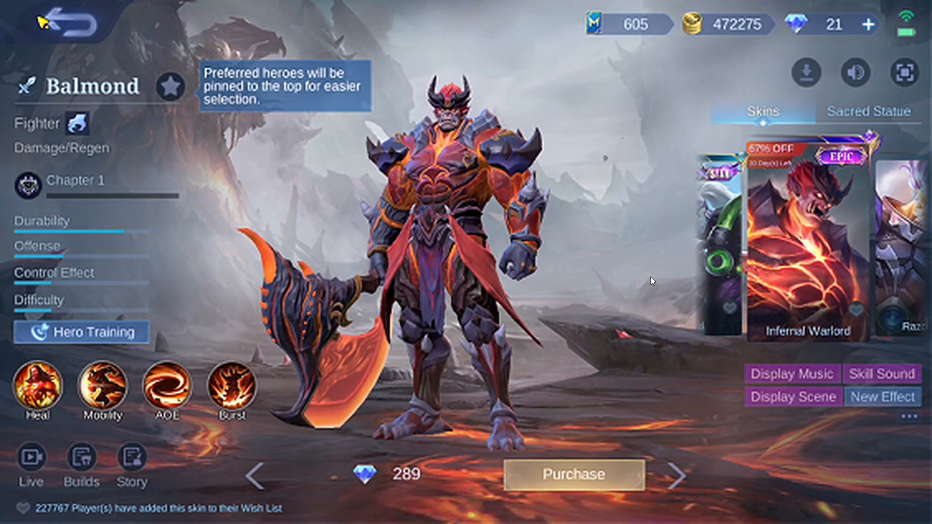
# Copy the skin name "Infernal Warlord" from the full-screen Balmond frame using text extraction, and leave full screen.
pyautogui.press('shift+super+s')
pyautogui.press('shift+super+s')
pyautogui.press('shift+super+s')
pyautogui.press('shift+super+s')
pyautogui.press('shift+super+s')
pyautogui.press('shift+super+s')
pyautogui.click(517, 33)
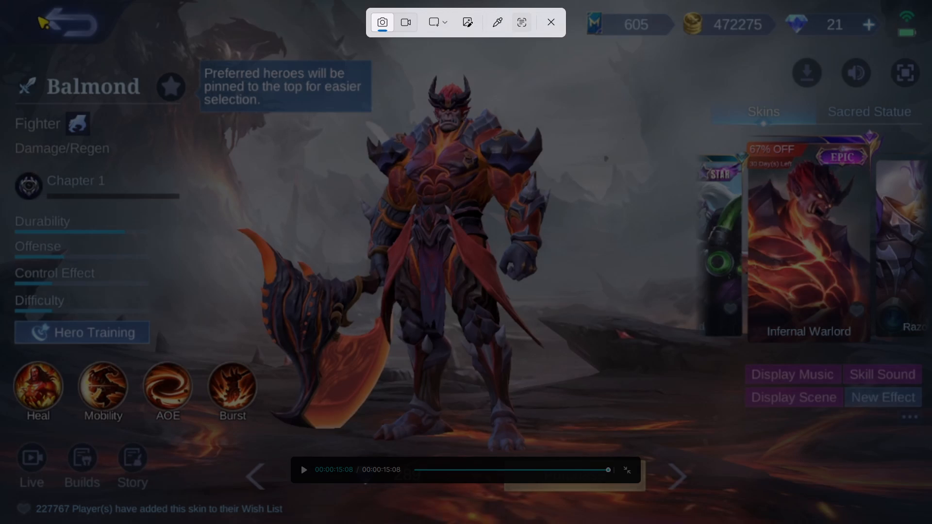
pyautogui.click(519, 19)
pyautogui.moveTo(763, 309); pyautogui.dragTo(884, 380)
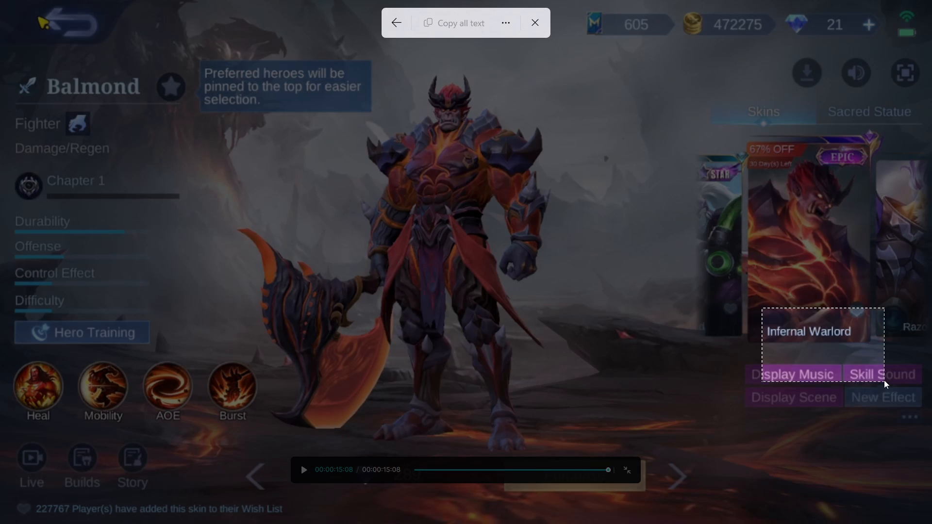
pyautogui.moveTo(884, 380); pyautogui.dragTo(858, 354)
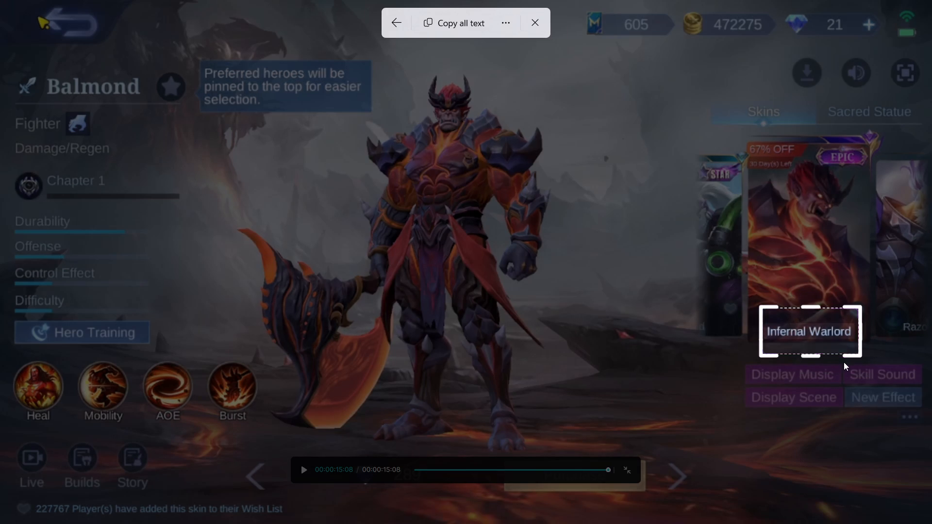
pyautogui.click(451, 27)
pyautogui.press('Escape')
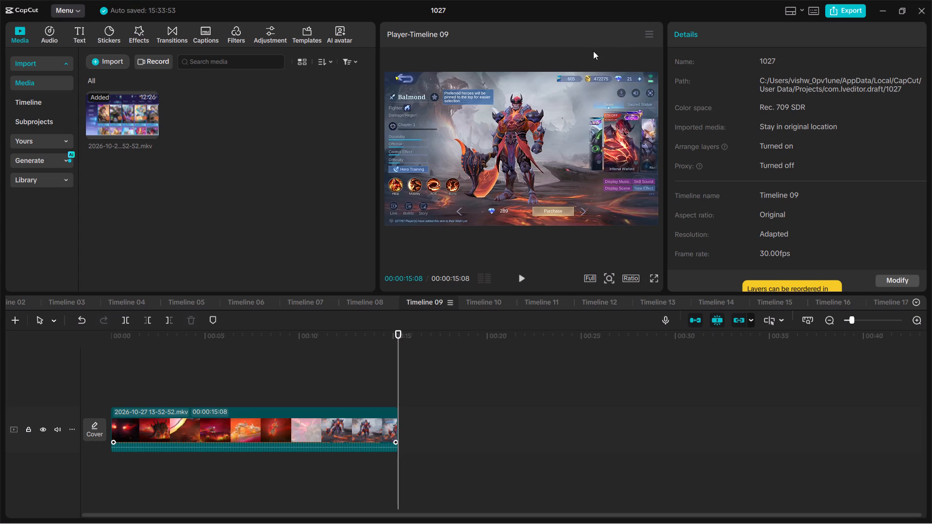
# Export Timeline 09 as "Infernal Warlord balmond skin", using the copied skin name, and dismiss the sharing dialog without sharing.
pyautogui.click(835, 11)
pyautogui.keyDown('ctrl'); pyautogui.click(607, 119); pyautogui.keyUp('ctrl')
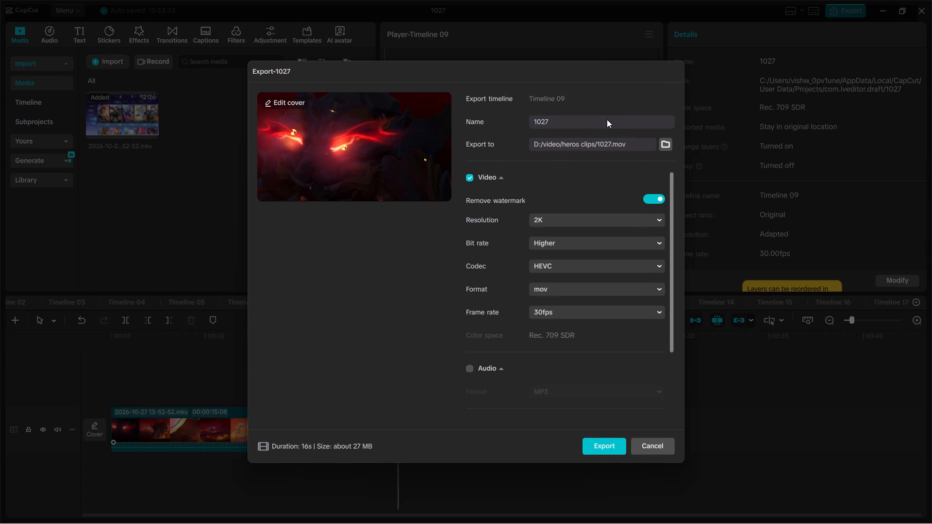
pyautogui.hotkey('ctrl', 'a')
pyautogui.hotkey('ctrl', 'v')
pyautogui.press('space')
pyautogui.write('balmond skin')
pyautogui.press('Return')
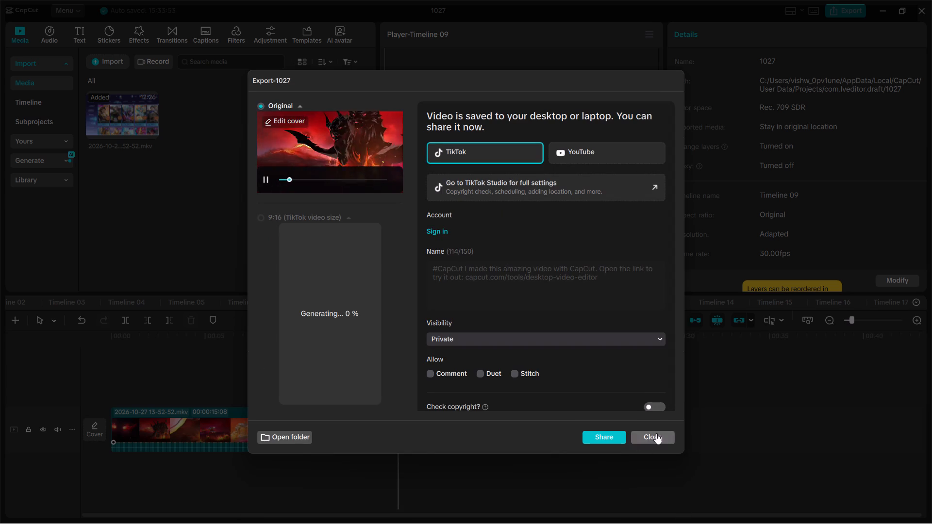
pyautogui.click(658, 430)
pyautogui.click(656, 436)
# Switch to Timeline 10, scrub through the Freya clip to its last frame, and show that frame in full screen.
pyautogui.click(471, 307)
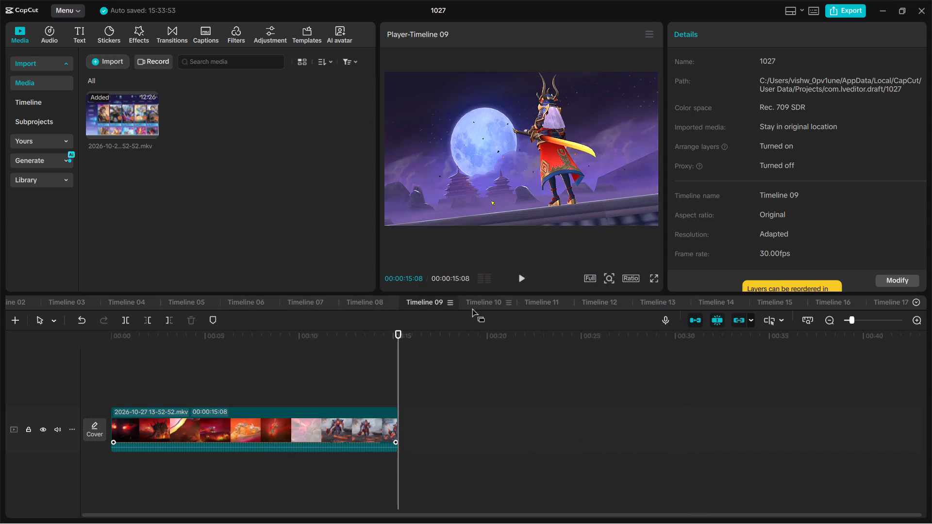
pyautogui.scroll(-3, 317, 409)
pyautogui.click(321, 391)
pyautogui.moveTo(321, 391); pyautogui.dragTo(445, 405)
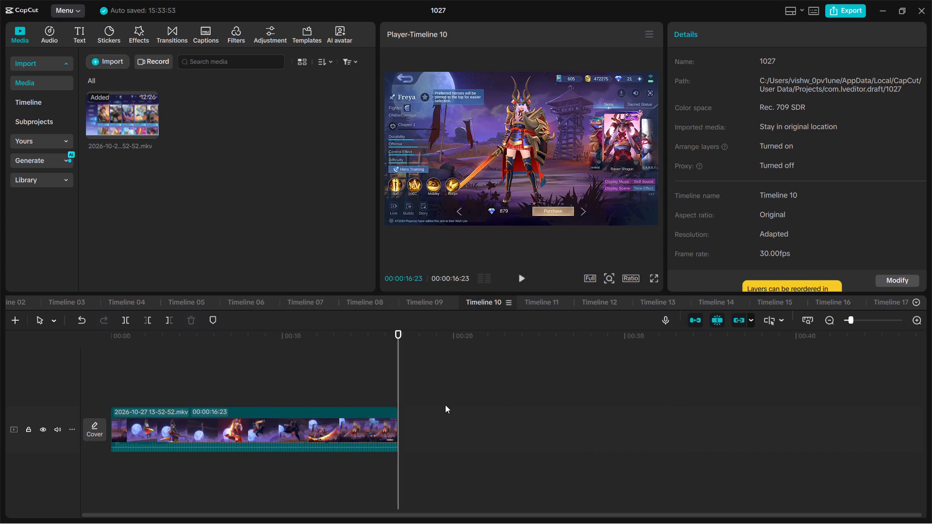
pyautogui.keyDown('shift'); pyautogui.click(655, 280); pyautogui.keyUp('shift')
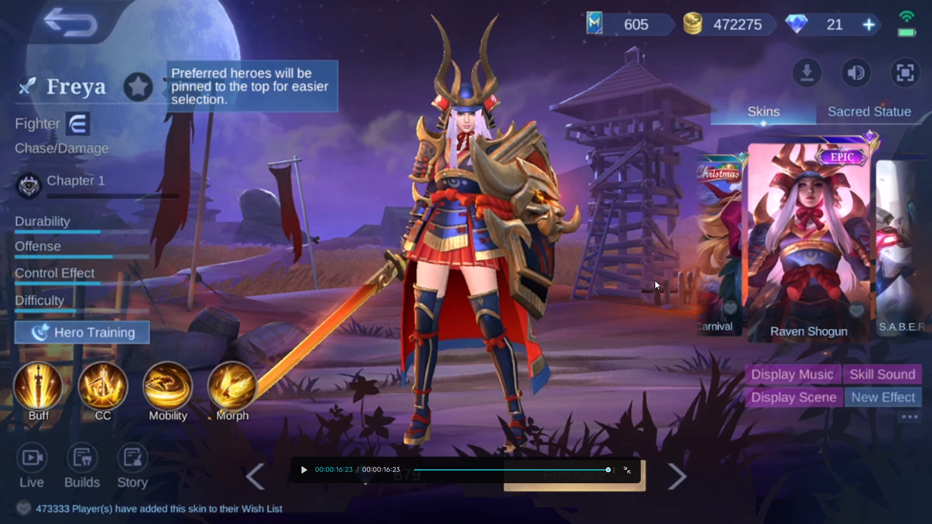
# Copy the skin name "Raven Shogun" from the full-screen Freya frame using text extraction, and leave full screen.
pyautogui.press('Print')
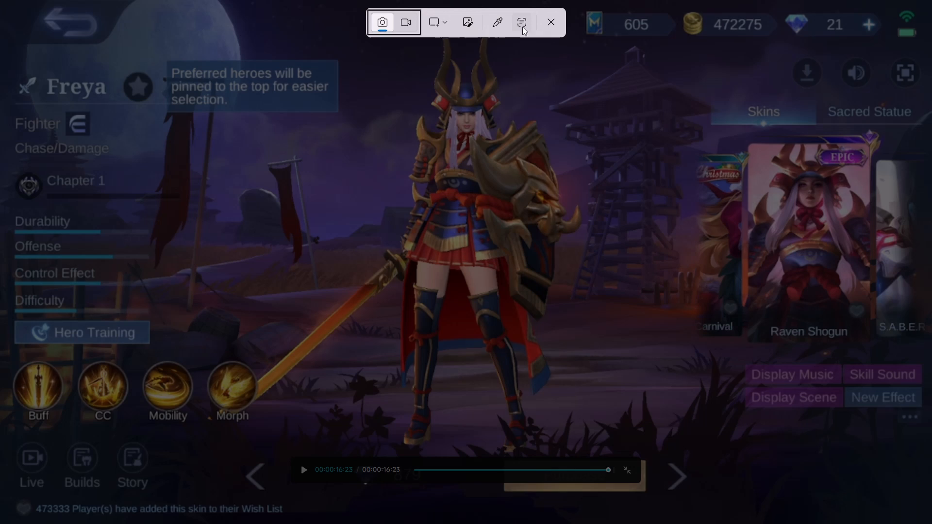
pyautogui.click(536, 12)
pyautogui.click(528, 18)
pyautogui.moveTo(761, 297); pyautogui.dragTo(849, 376)
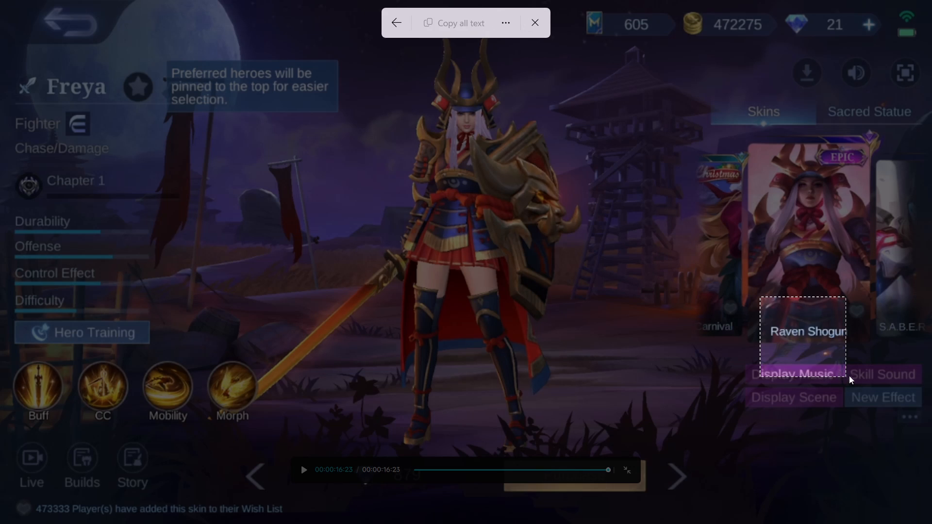
pyautogui.moveTo(849, 376); pyautogui.dragTo(862, 369)
pyautogui.click(452, 20)
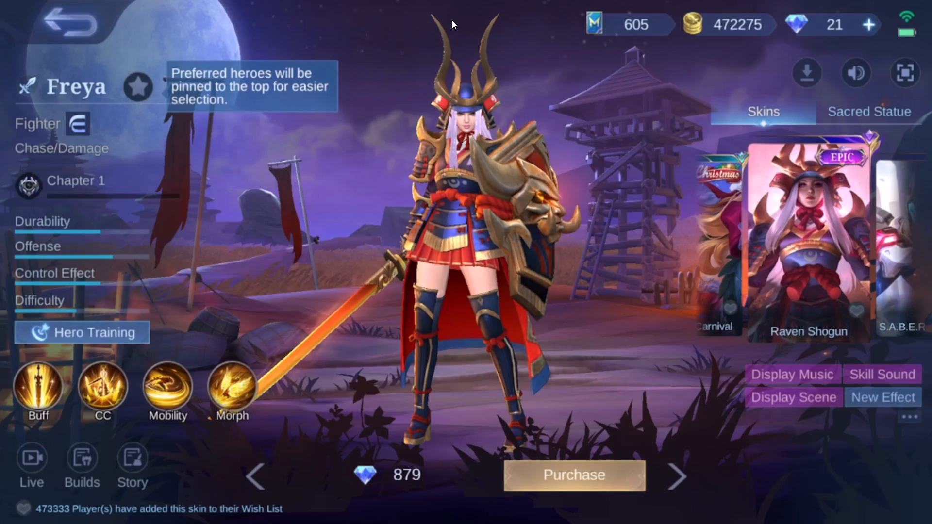
pyautogui.press('`')
pyautogui.press('`')
pyautogui.press('Escape')
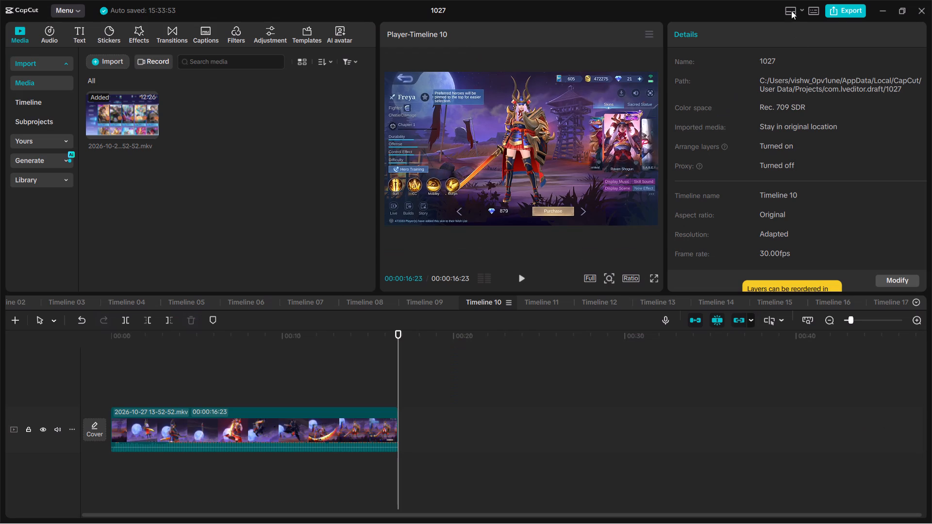
# Export Timeline 10 as "Raven Shogun feryaa skin", using the copied skin name, and dismiss the sharing dialog without sharing.
pyautogui.click(849, 17)
pyautogui.keyDown('ctrl'); pyautogui.moveTo(574, 120); pyautogui.dragTo(521, 114); pyautogui.keyUp('ctrl')
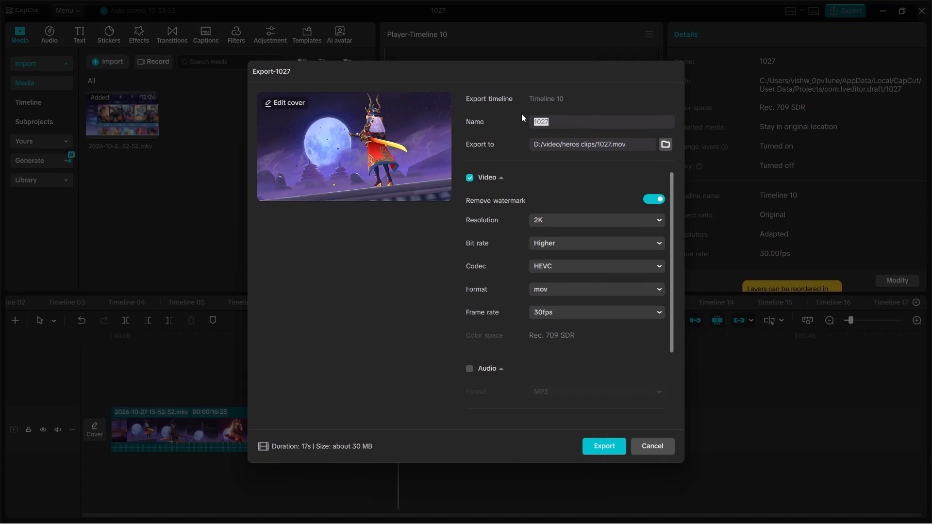
pyautogui.keyDown('ctrl'); pyautogui.moveTo(521, 114); pyautogui.dragTo(489, 113); pyautogui.keyUp('ctrl')
pyautogui.hotkey('ctrl', 'v')
pyautogui.press('space')
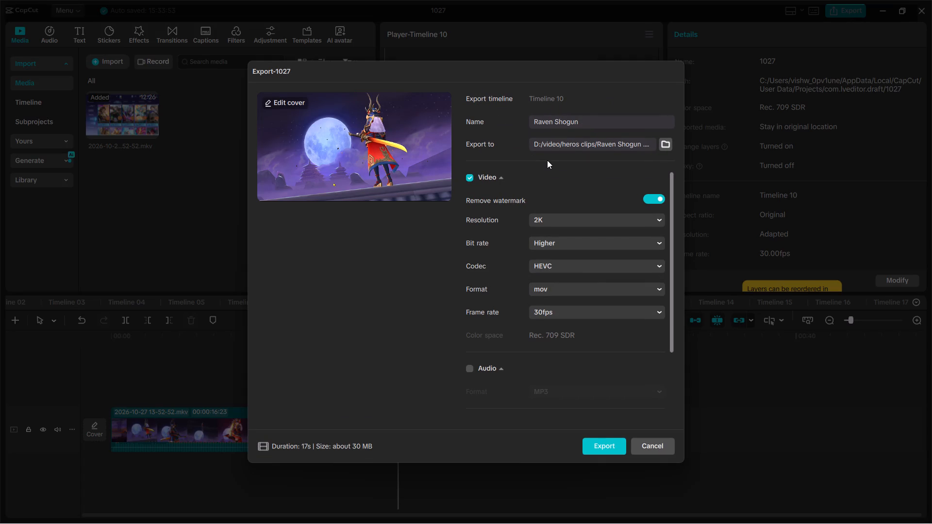
pyautogui.write('fer')
pyautogui.write('yaa skin')
pyautogui.press('Return')
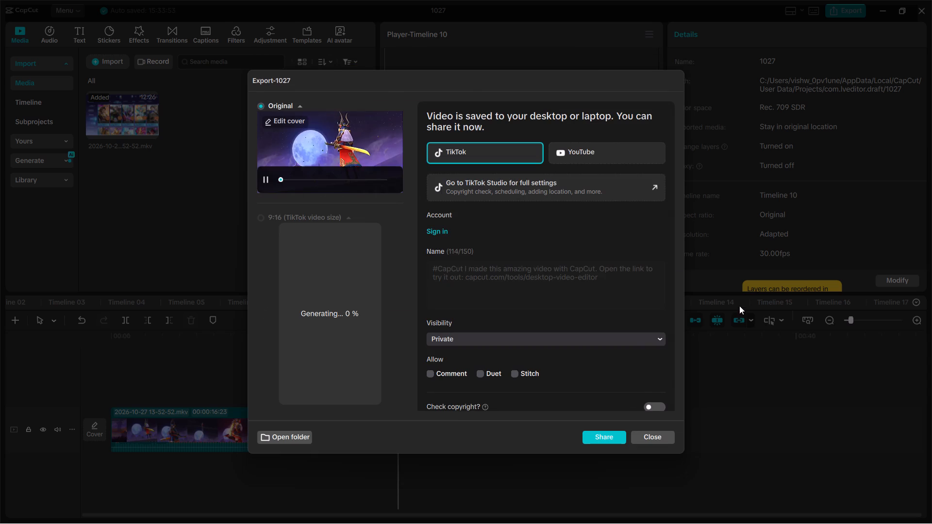
pyautogui.click(647, 438)
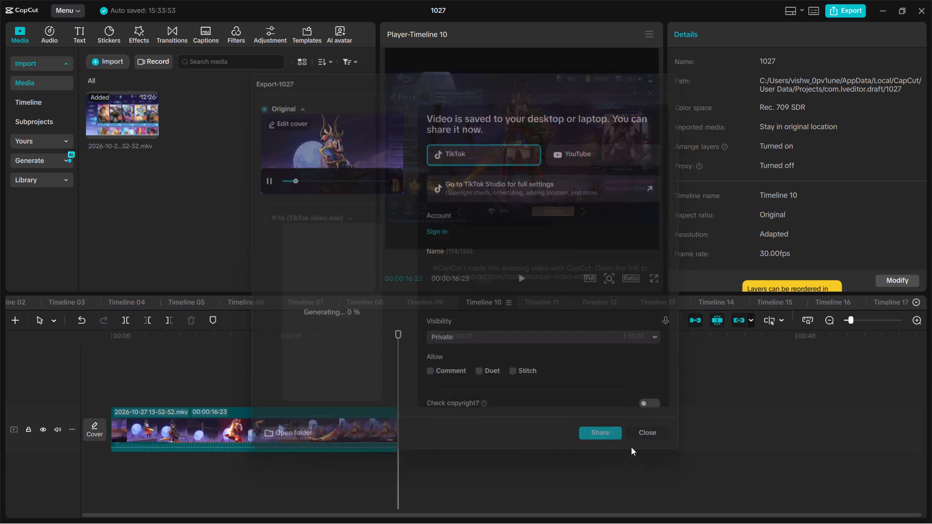
# Switch to Timeline 11, scrub to the end of the Bane clip, and show its last frame in full screen.
pyautogui.click(547, 305)
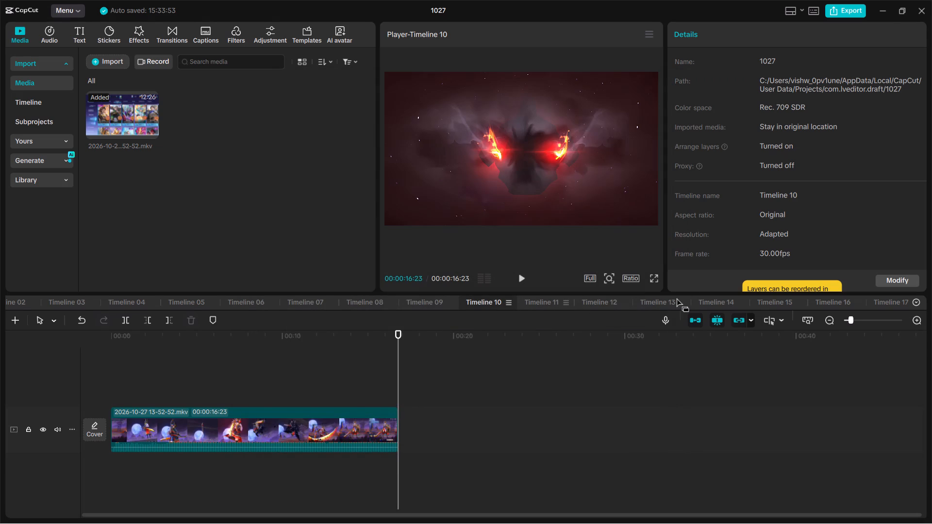
pyautogui.click(378, 391)
pyautogui.moveTo(378, 391); pyautogui.dragTo(408, 393)
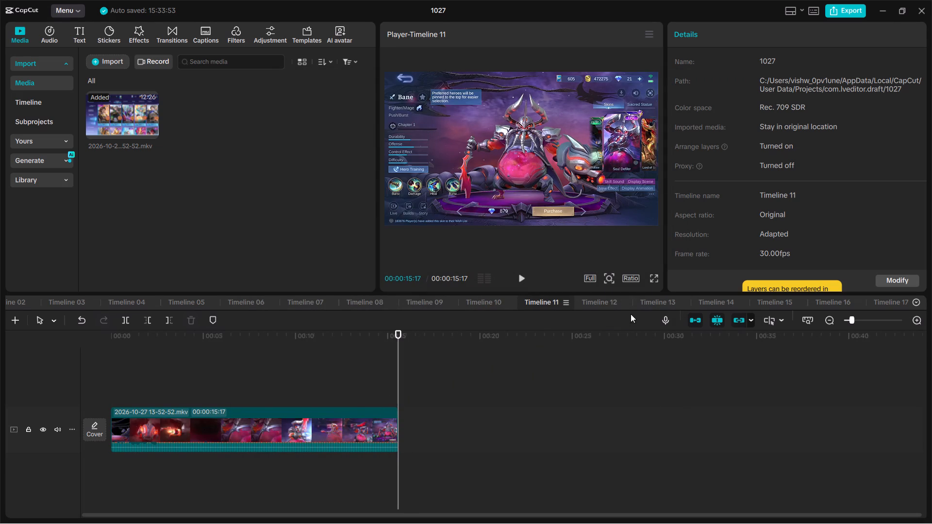
pyautogui.click(657, 275)
# Copy the skin name "Soul Defiler" from the full-screen Bane frame using text extraction, and leave full screen.
pyautogui.press('Print')
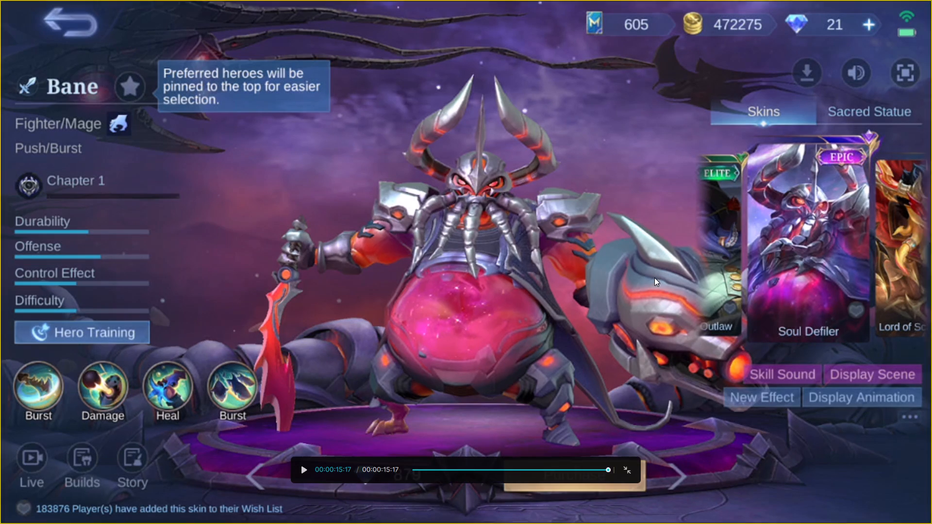
pyautogui.click(515, 32)
pyautogui.moveTo(759, 291); pyautogui.dragTo(861, 357)
pyautogui.click(474, 20)
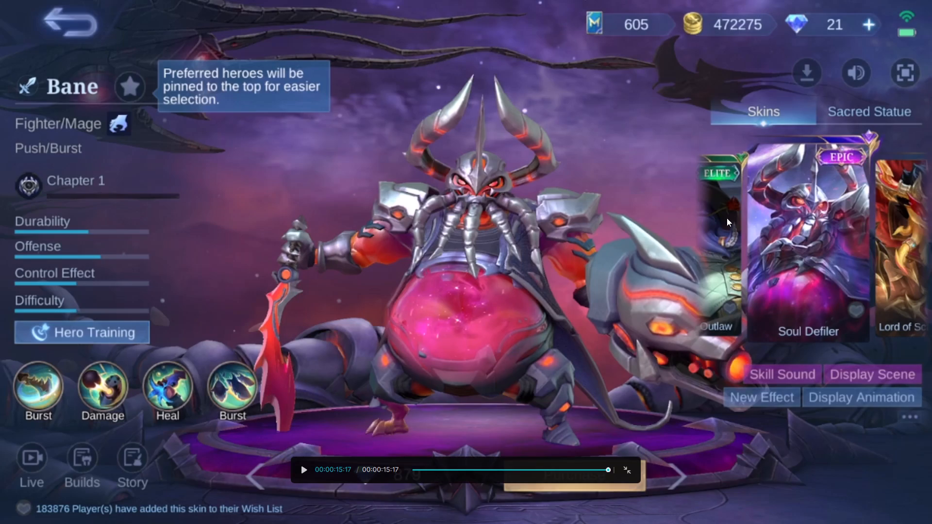
pyautogui.press('Escape')
# Export Timeline 11 as "Soul Defiler bane skin", using the copied skin name, and dismiss the sharing dialog without sharing.
pyautogui.click(845, 8)
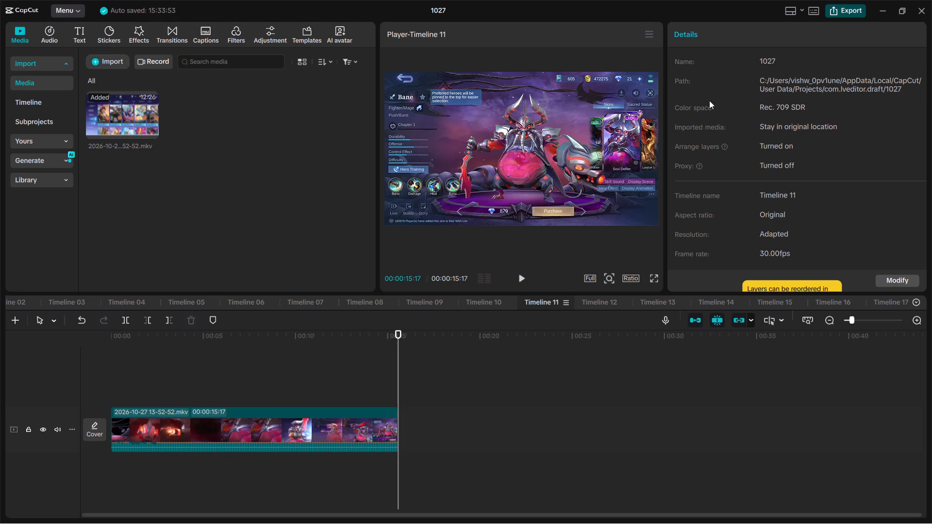
pyautogui.moveTo(574, 129); pyautogui.dragTo(526, 122)
pyautogui.keyDown('ctrl'); pyautogui.moveTo(557, 122); pyautogui.dragTo(513, 121); pyautogui.keyUp('ctrl')
pyautogui.hotkey('ctrl', 'v')
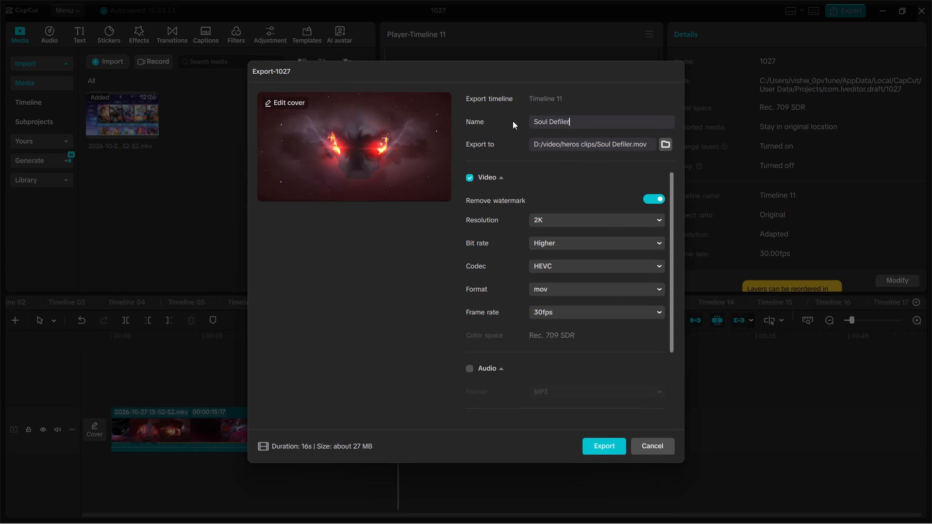
pyautogui.press('space')
pyautogui.write('bane skin')
pyautogui.press('Return')
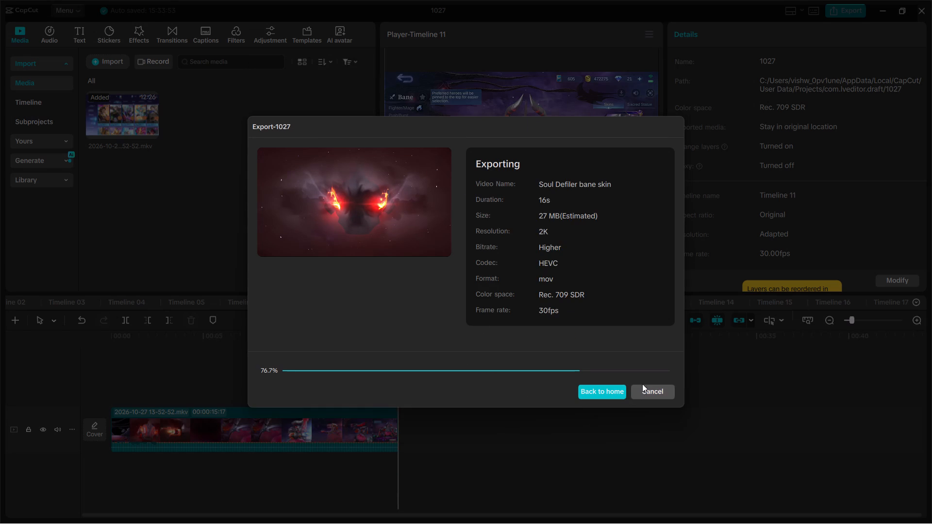
pyautogui.click(646, 446)
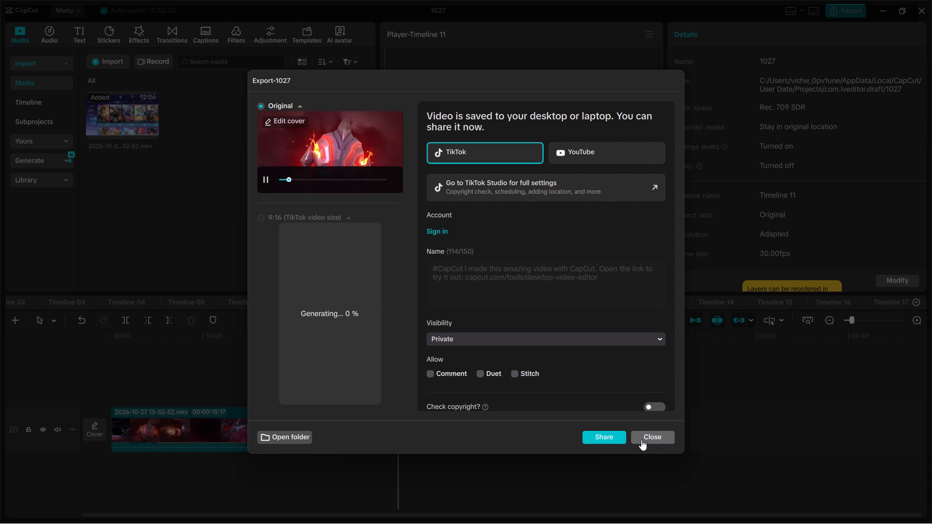
pyautogui.click(652, 437)
# Switch to Timeline 12 and scrub through the Dyrroth clip to its last frame to read the skin name.
pyautogui.click(606, 309)
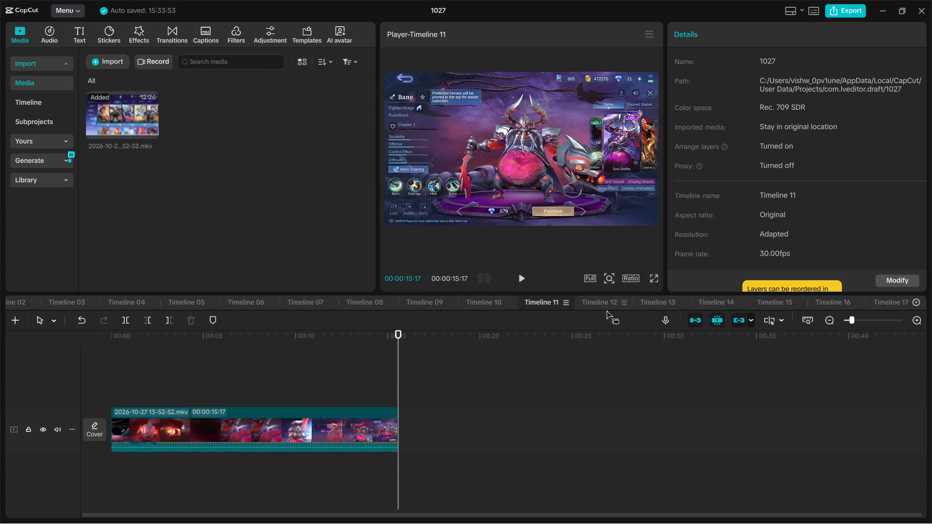
pyautogui.click(318, 385)
pyautogui.moveTo(318, 385); pyautogui.dragTo(488, 415)
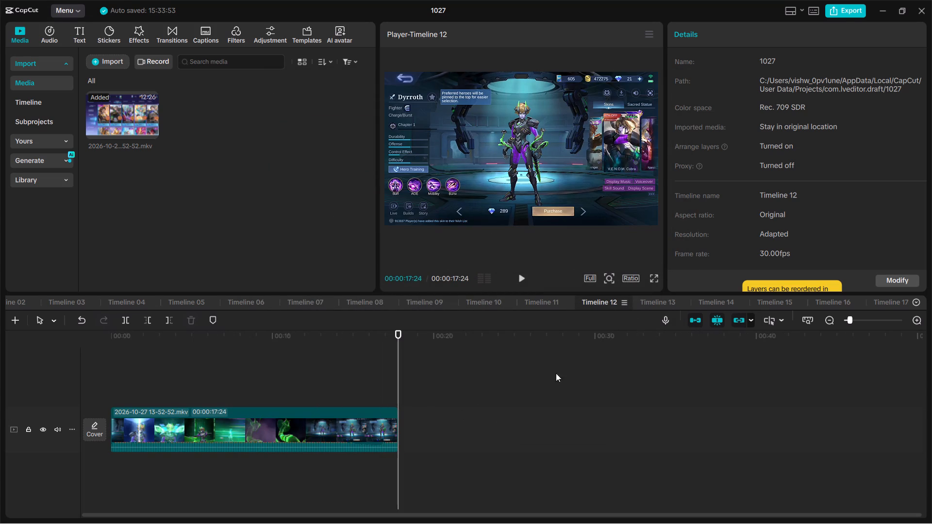
# Export Timeline 12 under the name "vemon dryo skin" and dismiss the sharing dialog without sharing.
pyautogui.click(841, 14)
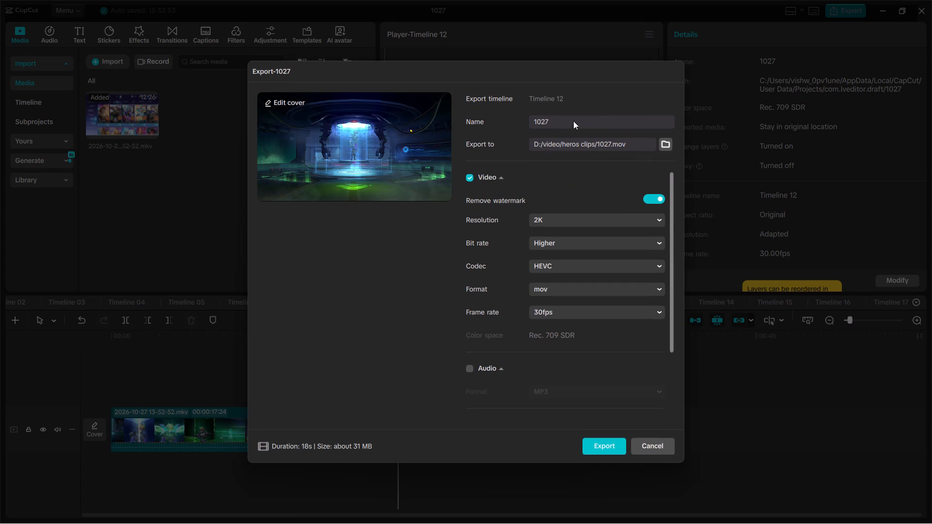
pyautogui.moveTo(555, 118); pyautogui.dragTo(471, 123)
pyautogui.press('c')
pyautogui.press('BackSpace')
pyautogui.press('BackSpace')
pyautogui.write('vemon sk')
pyautogui.press('BackSpace')
pyautogui.press('BackSpace')
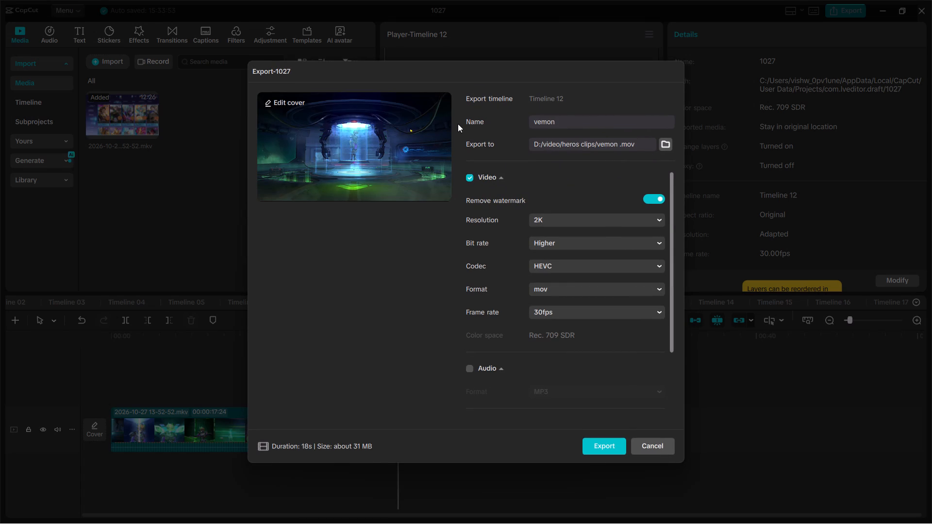
pyautogui.write('dryo')
pyautogui.press('BackSpace')
pyautogui.press('BackSpace')
pyautogui.write('o skin')
pyautogui.press('Return')
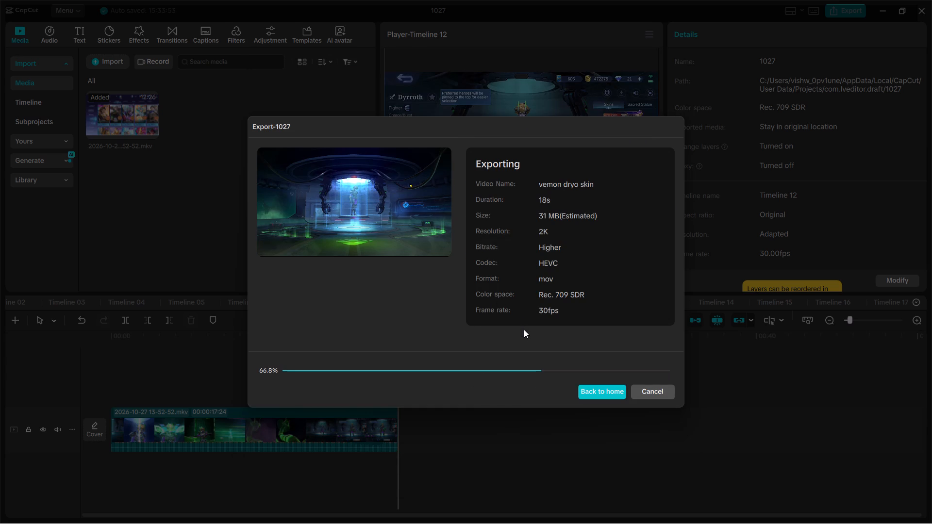
pyautogui.click(658, 437)
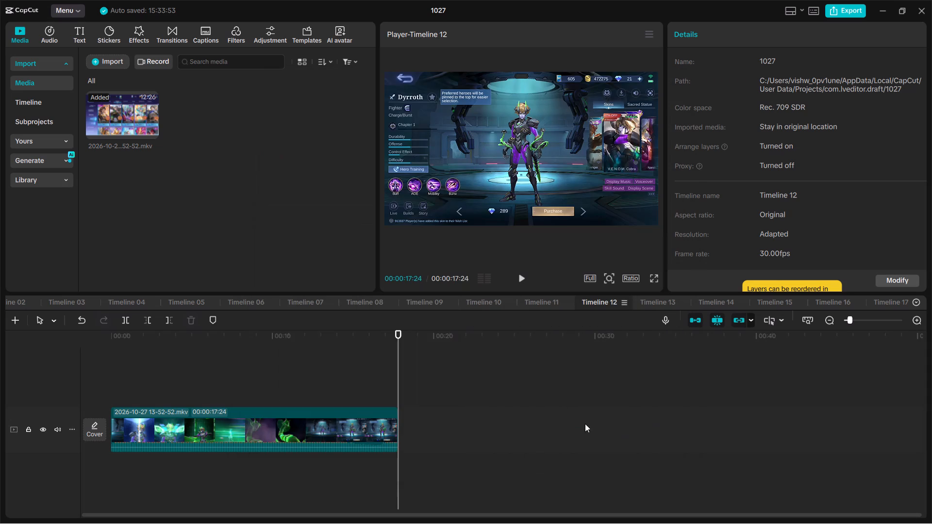
# Switch to Timeline 13 and scrub through the Freya clip to its last frame to read the skin name.
pyautogui.click(650, 299)
pyautogui.scroll(-6, 528, 343)
pyautogui.scroll(-4, 630, 347)
pyautogui.click(270, 387)
pyautogui.moveTo(270, 387); pyautogui.dragTo(370, 412)
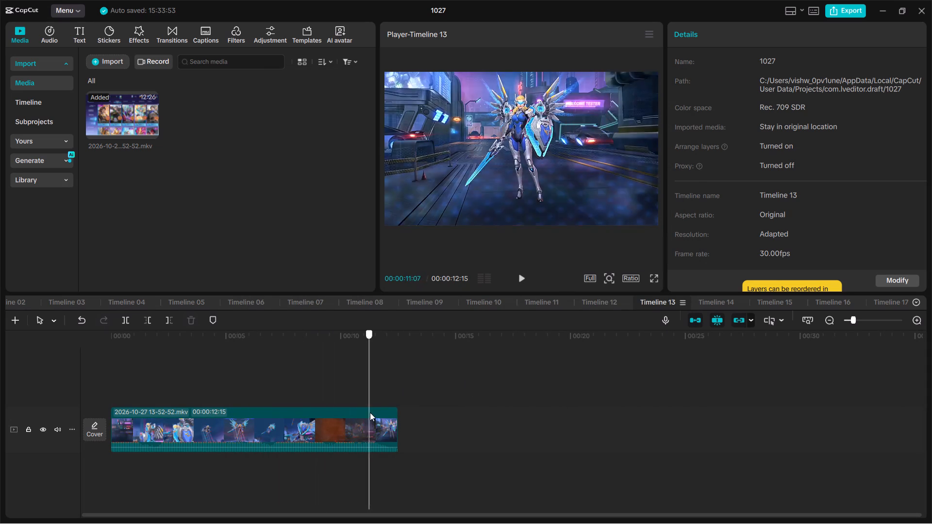
pyautogui.moveTo(370, 412); pyautogui.dragTo(486, 418)
pyautogui.click(842, 22)
pyautogui.click(842, 16)
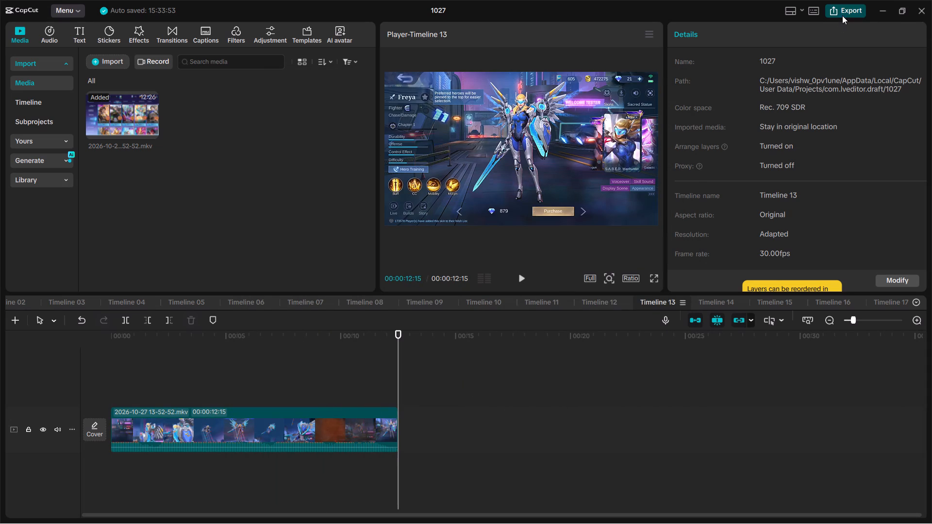
pyautogui.moveTo(590, 126); pyautogui.dragTo(493, 121)
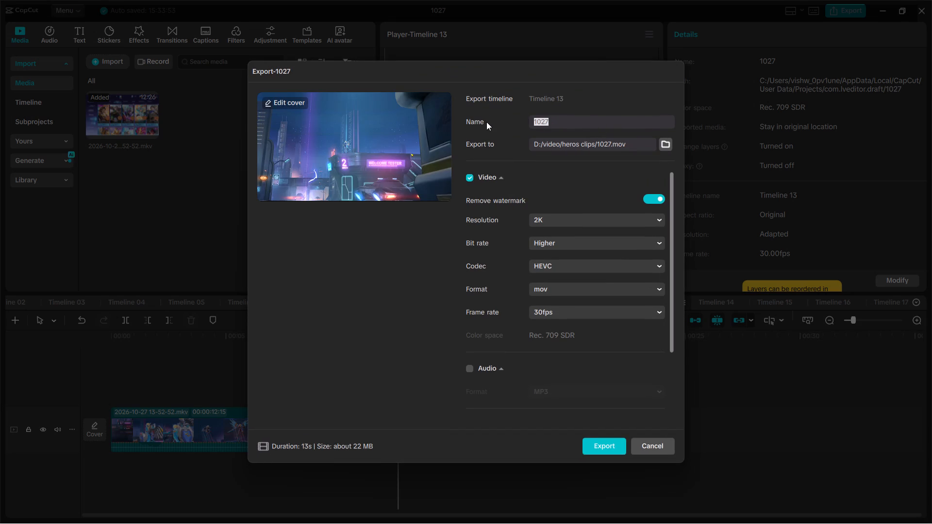
pyautogui.write('ferya')
pyautogui.press('space')
pyautogui.press('BackSpace')
pyautogui.press('space')
pyautogui.write('saber skin')
pyautogui.press('Return')
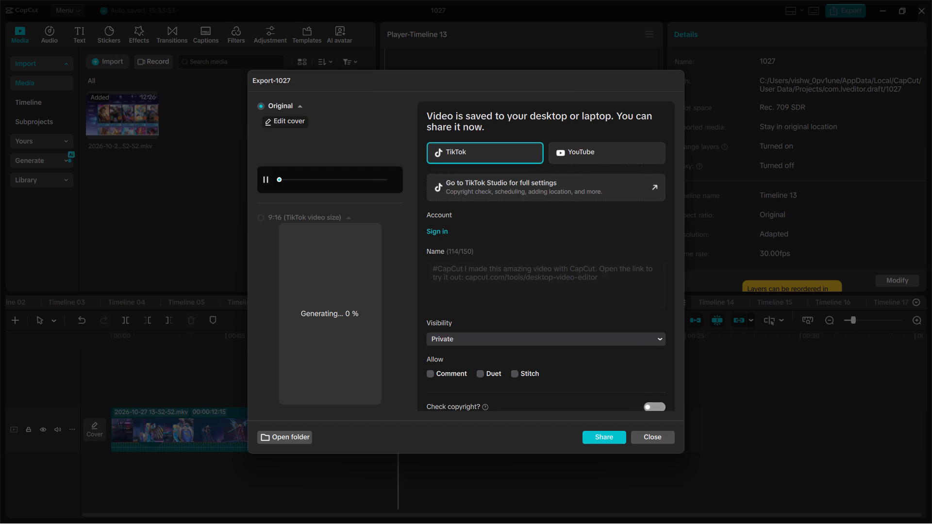
pyautogui.click(642, 442)
# Switch to Timeline 14 and scrub through the Badang clip to its last frame.
pyautogui.click(719, 309)
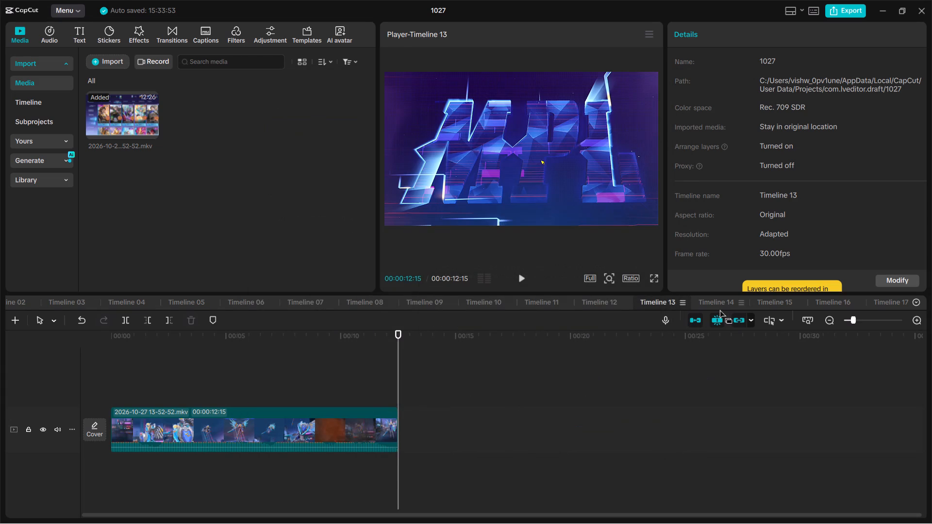
pyautogui.click(288, 372)
pyautogui.moveTo(288, 372); pyautogui.dragTo(448, 400)
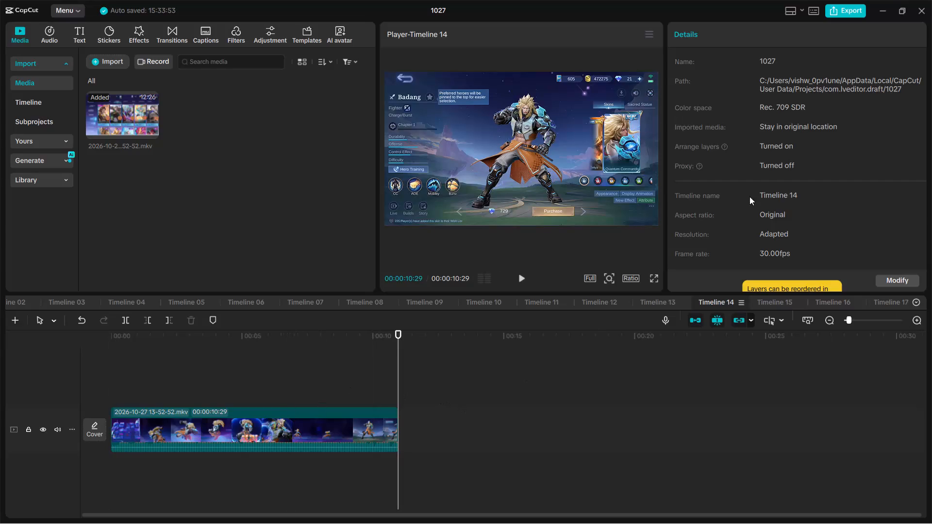
# Copy the skin name "Quantum Commando" as text from the full-screen preview of the Badang clip using the Snipping Tool's text extraction.
pyautogui.click(657, 278)
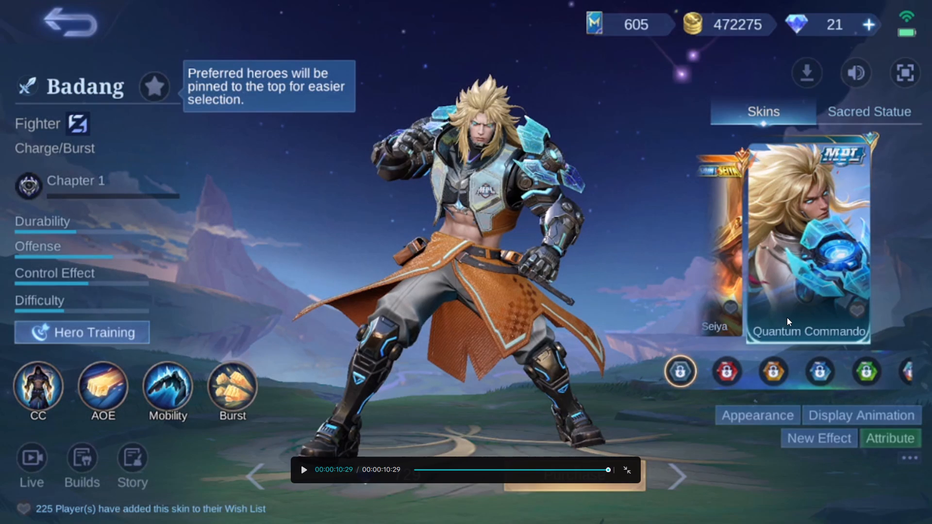
pyautogui.press('shift+super+s')
pyautogui.press('shift+super+s')
pyautogui.press('shift+super+s')
pyautogui.press('shift+super+s')
pyautogui.press('shift+super+s')
pyautogui.press('shift+super+s')
pyautogui.click(526, 14)
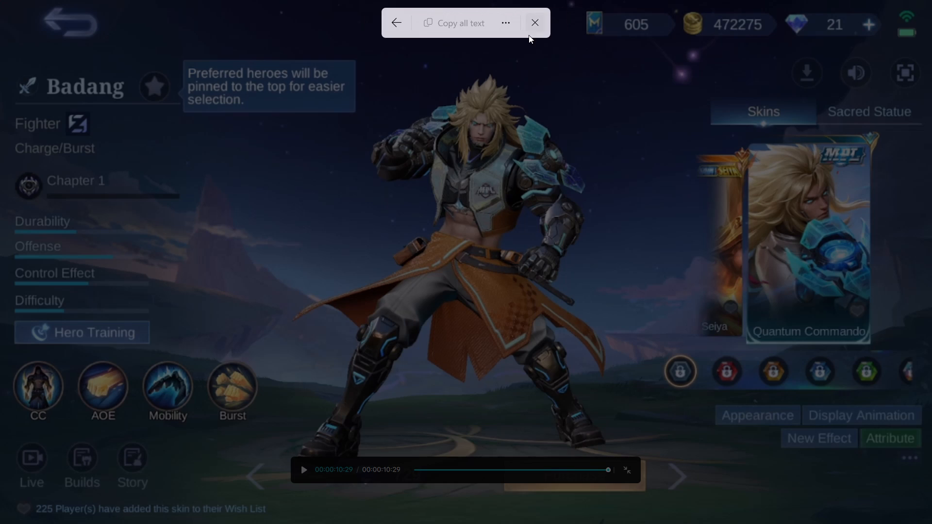
pyautogui.moveTo(749, 301); pyautogui.dragTo(883, 351)
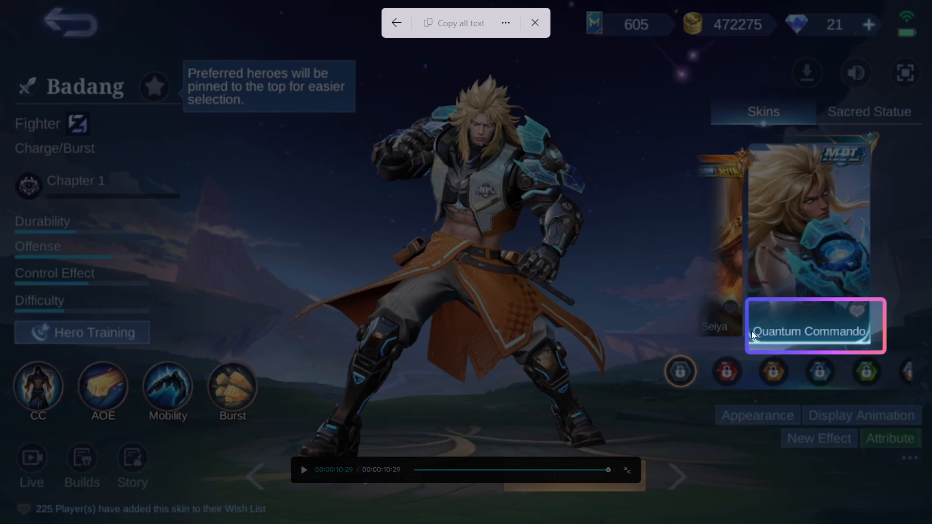
pyautogui.click(451, 23)
pyautogui.press('Escape')
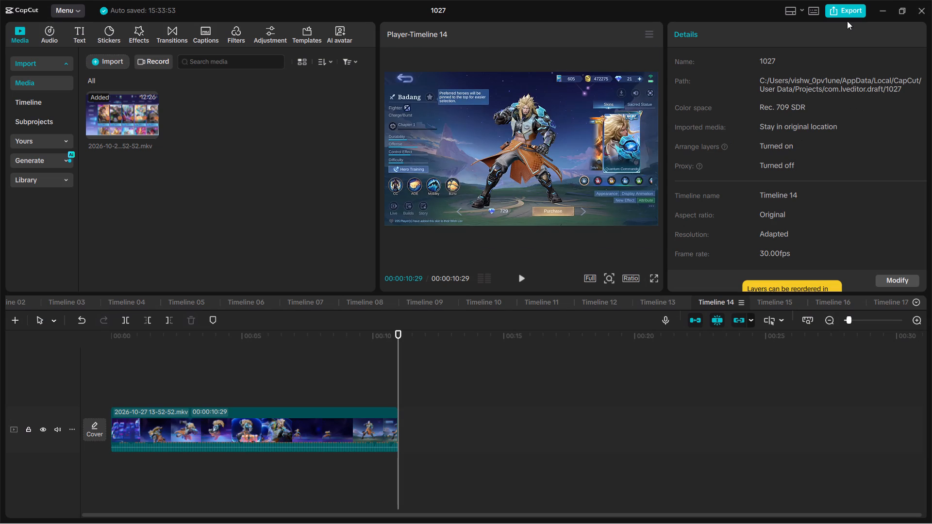
# Export Timeline 14 under the name "Quantum Commando bandag skin" and dismiss the sharing dialog without sharing.
pyautogui.click(846, 15)
pyautogui.moveTo(579, 124); pyautogui.dragTo(464, 128)
pyautogui.hotkey('ctrl', 'v')
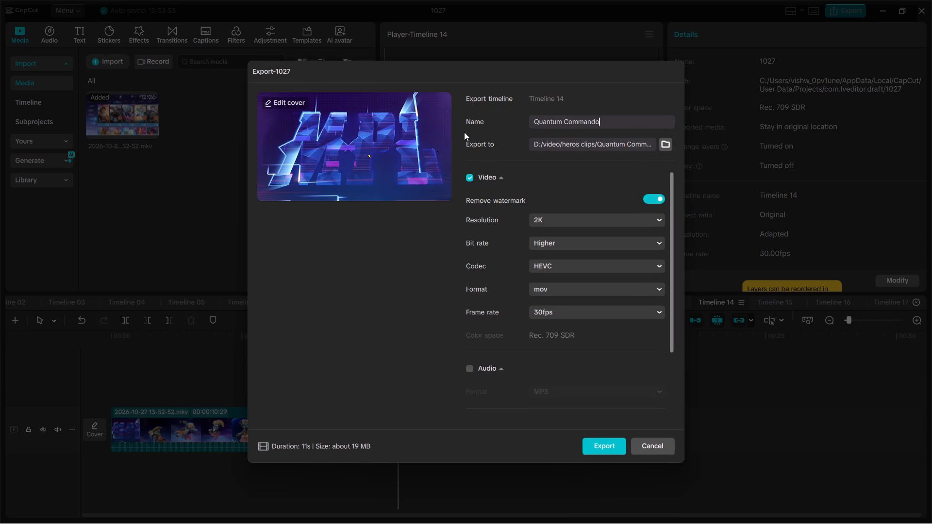
pyautogui.press('space')
pyautogui.write('ban')
pyautogui.write('dag sk')
pyautogui.press('o')
pyautogui.press('BackSpace')
pyautogui.write('in')
pyautogui.press('Return')
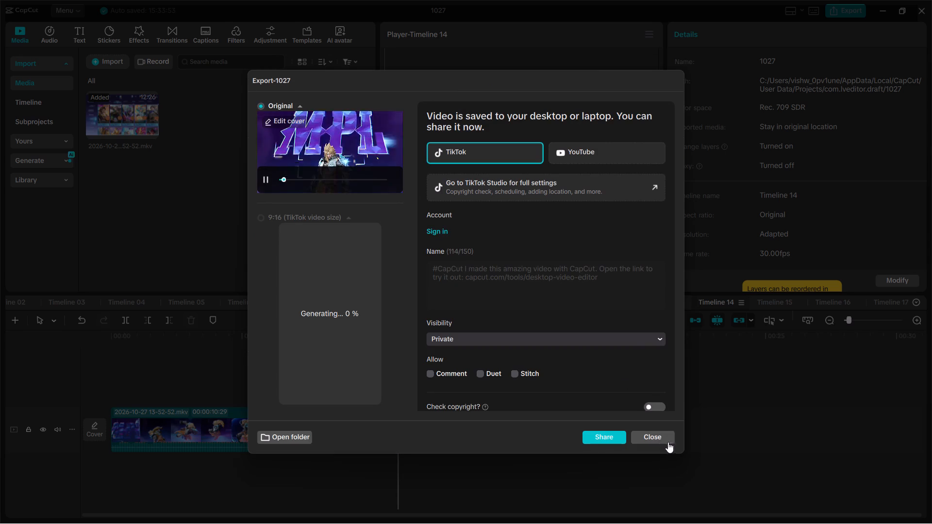
pyautogui.click(663, 432)
# Switch to Timeline 15 and scrub through the Grock clip to its last frame.
pyautogui.click(779, 307)
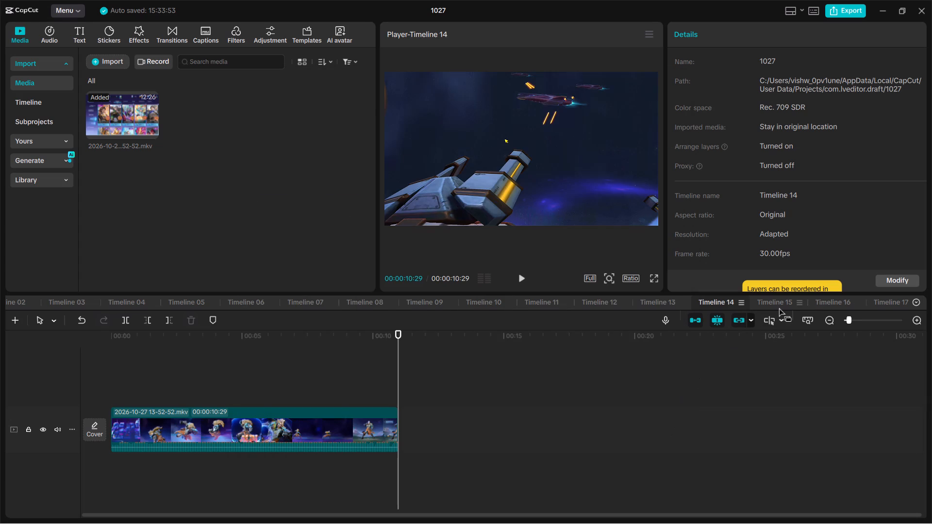
pyautogui.click(350, 410)
pyautogui.moveTo(350, 401); pyautogui.dragTo(358, 403)
pyautogui.moveTo(355, 397); pyautogui.dragTo(367, 402)
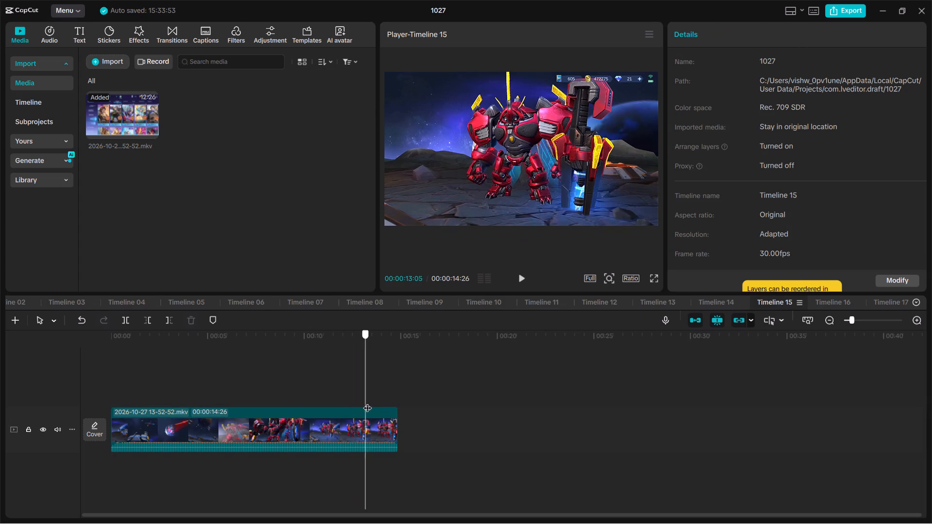
pyautogui.moveTo(367, 402); pyautogui.dragTo(416, 421)
pyautogui.scroll(-4, 802, 314)
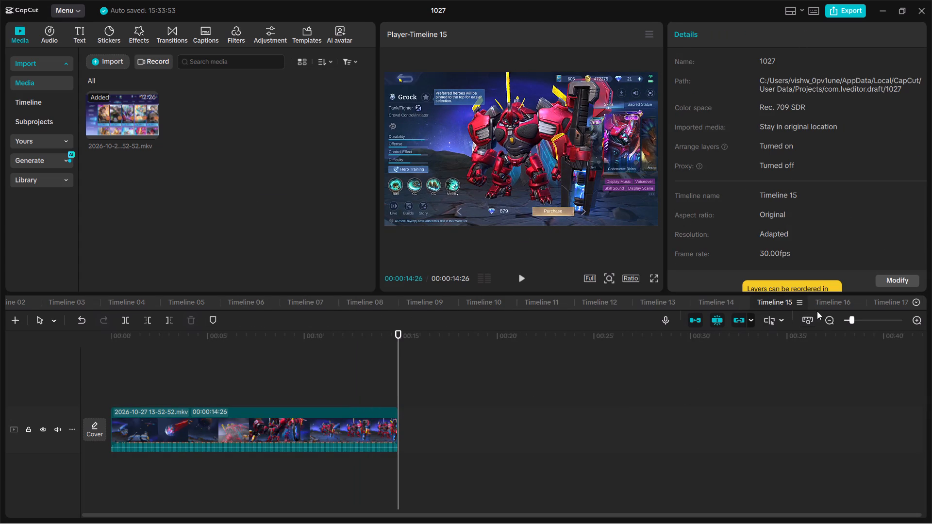
pyautogui.scroll(-12, 847, 302)
pyautogui.scroll(-2, 792, 316)
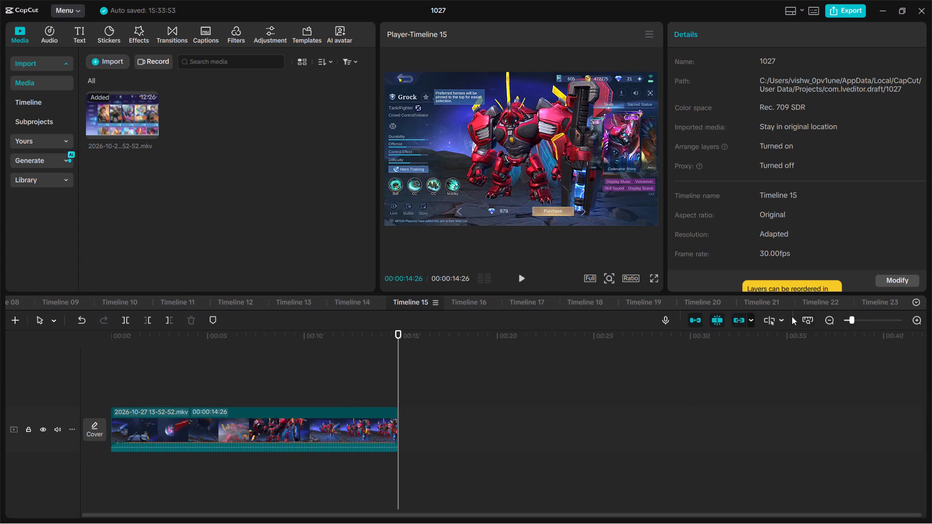
pyautogui.scroll(-2, 792, 316)
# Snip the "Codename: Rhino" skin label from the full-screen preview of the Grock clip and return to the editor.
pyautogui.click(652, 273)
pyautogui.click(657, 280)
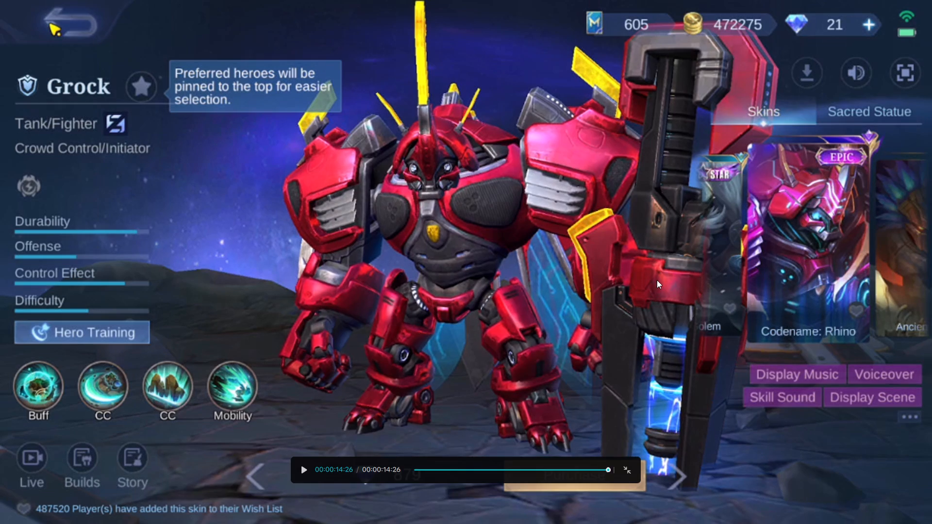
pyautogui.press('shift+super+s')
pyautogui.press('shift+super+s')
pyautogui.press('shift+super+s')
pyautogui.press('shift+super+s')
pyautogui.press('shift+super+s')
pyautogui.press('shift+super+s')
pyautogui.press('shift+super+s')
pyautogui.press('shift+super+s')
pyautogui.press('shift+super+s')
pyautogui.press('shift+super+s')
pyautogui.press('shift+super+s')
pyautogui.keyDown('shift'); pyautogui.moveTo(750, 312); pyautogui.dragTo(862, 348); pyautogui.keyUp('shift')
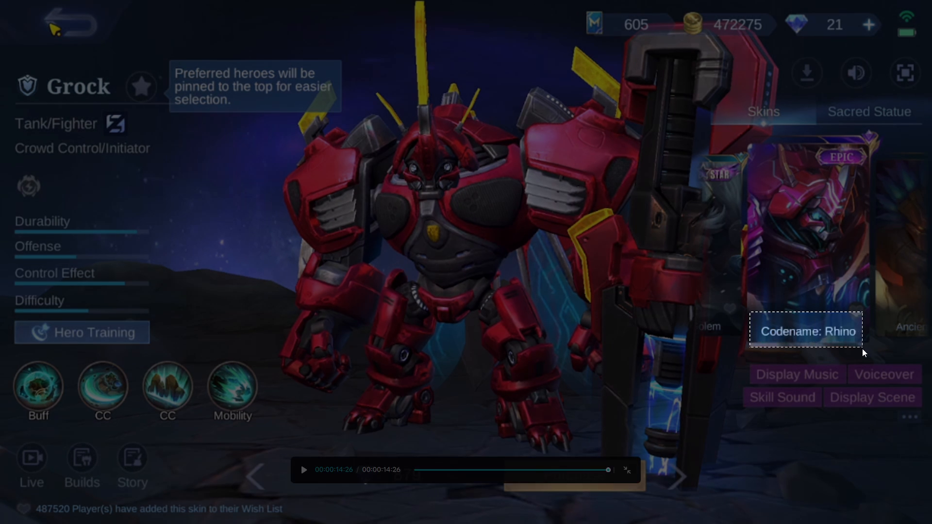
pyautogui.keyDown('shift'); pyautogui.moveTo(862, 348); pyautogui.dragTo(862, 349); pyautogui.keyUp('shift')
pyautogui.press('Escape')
# Export Timeline 15 under the name "grock rino skin epic" and dismiss the sharing dialog without sharing.
pyautogui.click(838, 16)
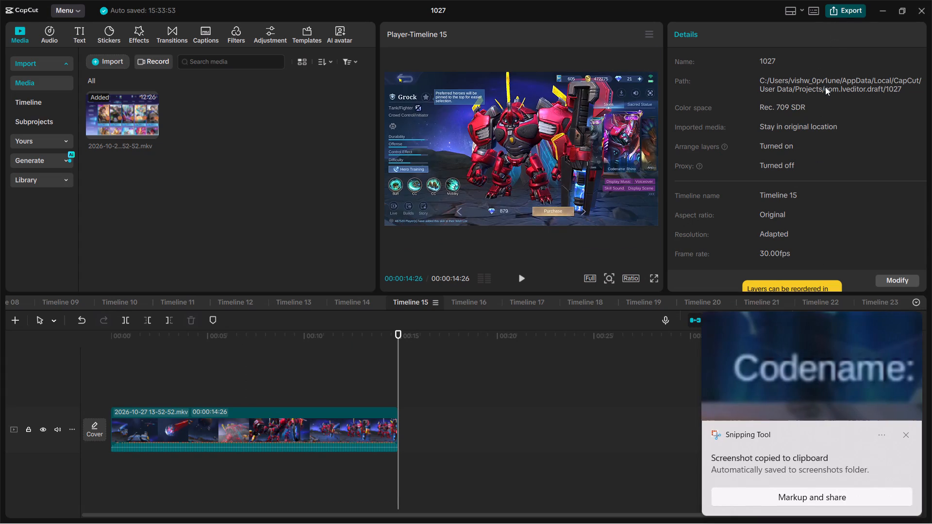
pyautogui.moveTo(779, 472); pyautogui.dragTo(931, 433)
pyautogui.moveTo(556, 116); pyautogui.dragTo(493, 115)
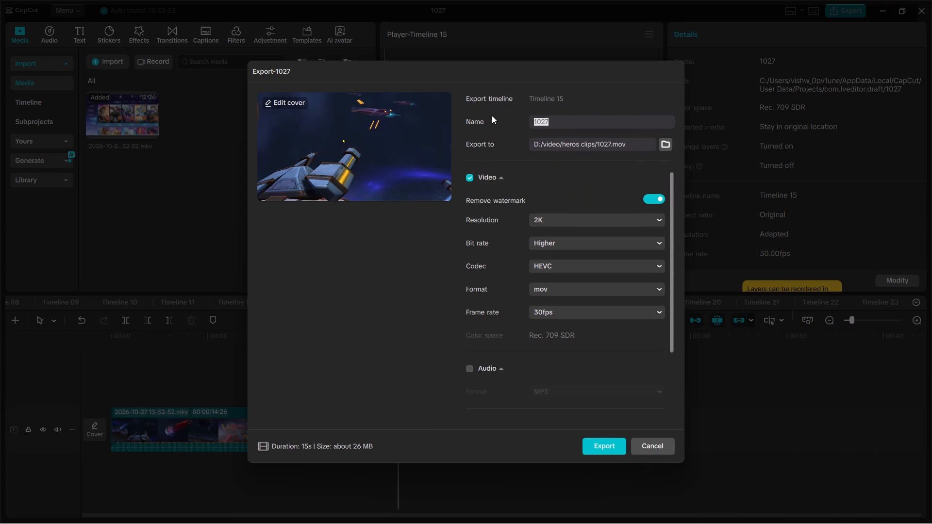
pyautogui.press('f')
pyautogui.press('BackSpace')
pyautogui.write('grock rino skin epic')
pyautogui.press('Return')
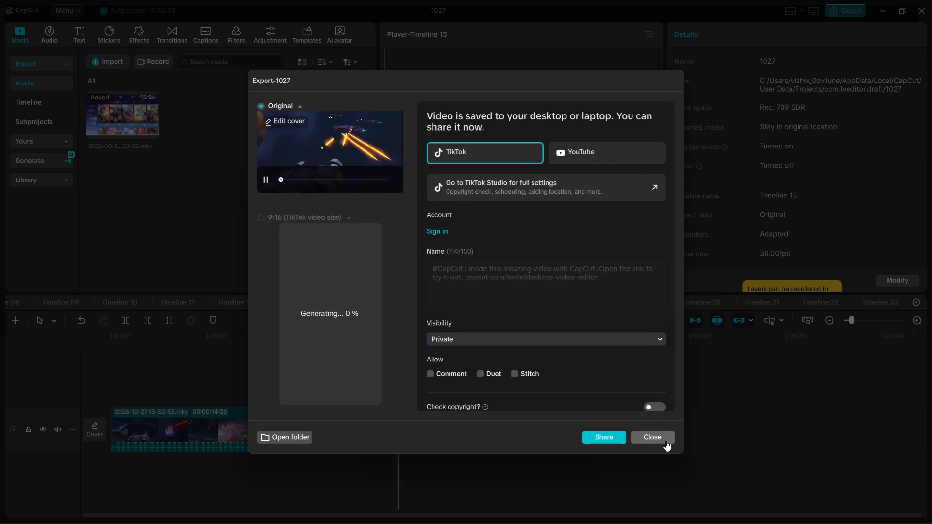
pyautogui.click(666, 441)
# Copy the skin name "Nightmare Count" as text from the full-screen last frame of the Leomord clip in Timeline 16.
pyautogui.click(477, 309)
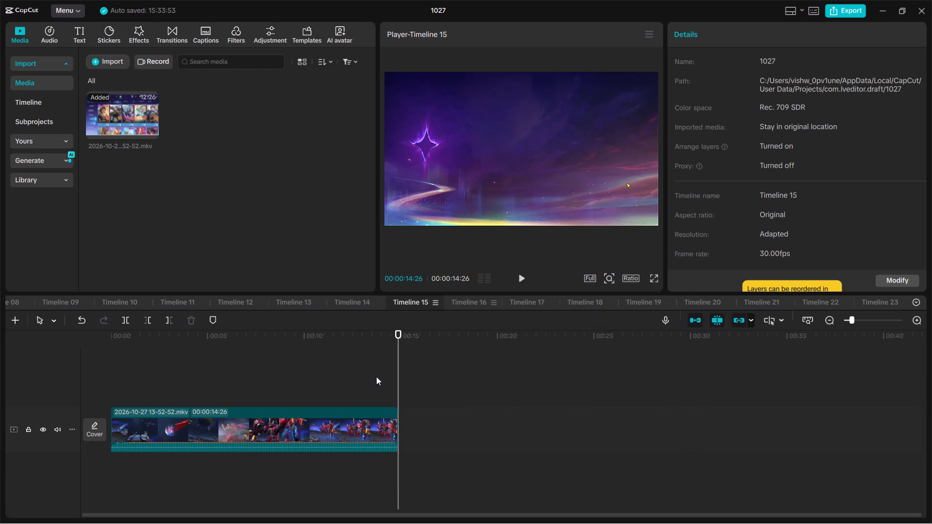
pyautogui.click(374, 377)
pyautogui.moveTo(376, 377); pyautogui.dragTo(445, 400)
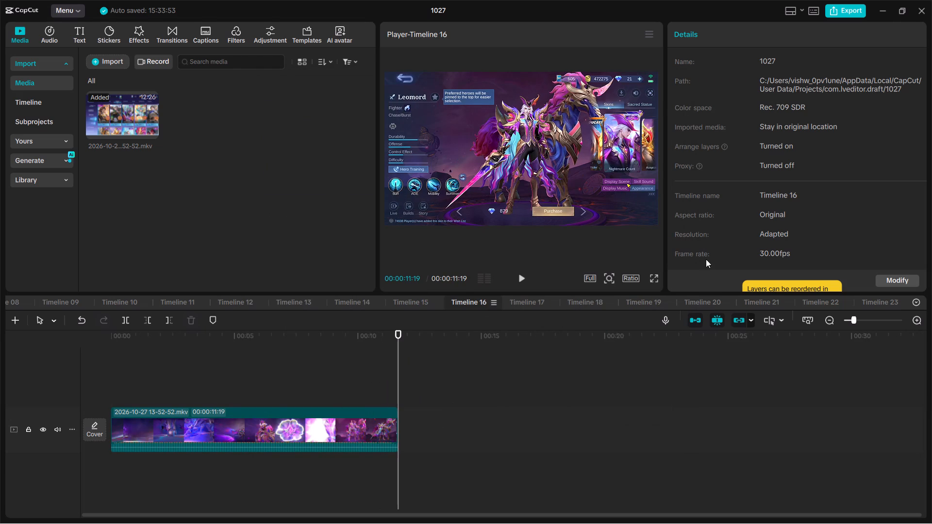
pyautogui.click(656, 281)
pyautogui.press('shift+super+s')
pyautogui.press('shift+super+s')
pyautogui.press('shift+super+s')
pyautogui.press('shift+super+s')
pyautogui.press('shift+super+s')
pyautogui.press('shift+super+s')
pyautogui.press('shift+super+s')
pyautogui.press('shift+super+s')
pyautogui.press('shift+super+s')
pyautogui.press('shift+super+s')
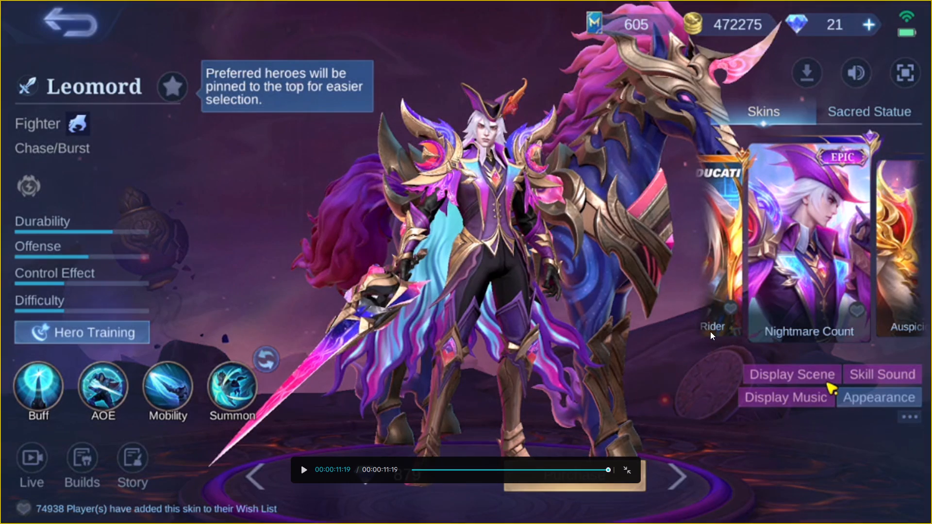
pyautogui.click(517, 16)
pyautogui.moveTo(753, 296); pyautogui.dragTo(865, 353)
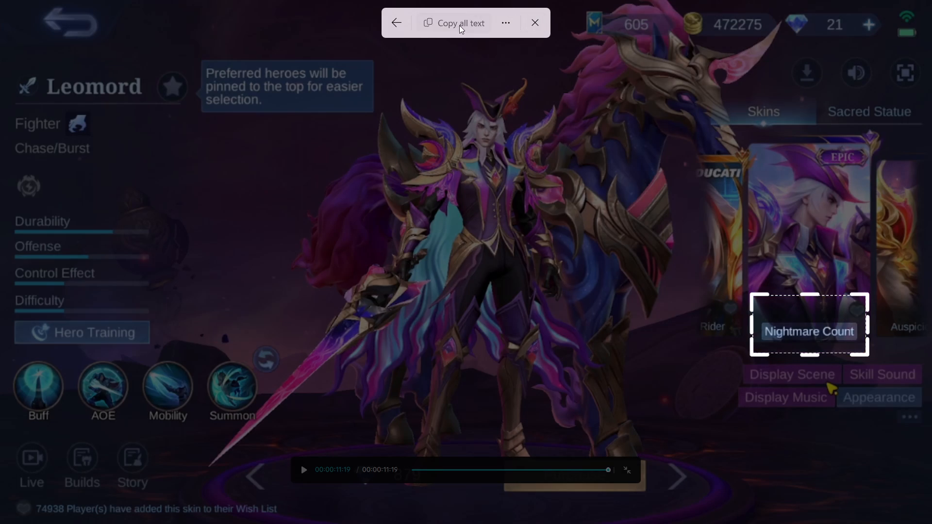
pyautogui.click(459, 25)
pyautogui.press('Escape')
# Export Timeline 16 under the name "Nightmare Count leomord ksin" and dismiss the sharing dialog without sharing.
pyautogui.click(848, 12)
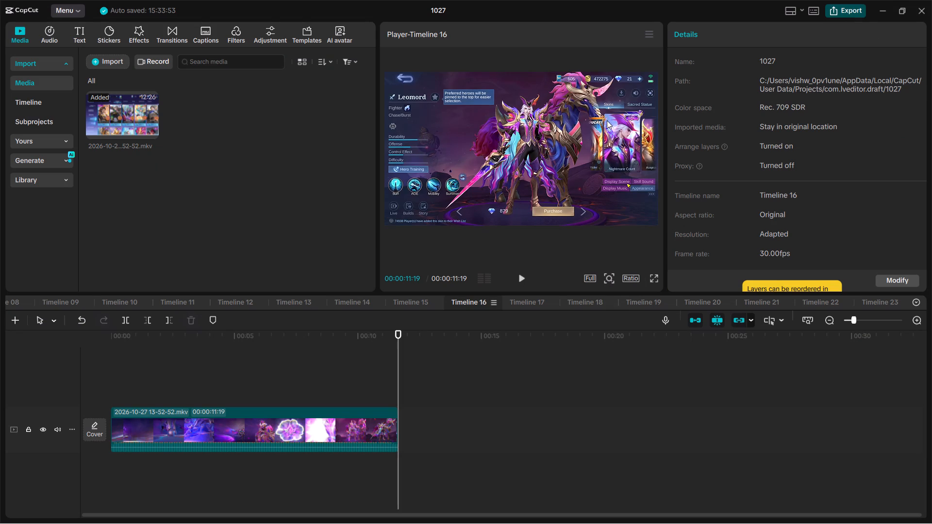
pyautogui.keyDown('ctrl'); pyautogui.moveTo(569, 91); pyautogui.dragTo(567, 113); pyautogui.keyUp('ctrl')
pyautogui.keyDown('ctrl'); pyautogui.click(567, 113); pyautogui.keyUp('ctrl')
pyautogui.keyDown('ctrl'); pyautogui.click(566, 116); pyautogui.keyUp('ctrl')
pyautogui.hotkey('ctrl', 'a')
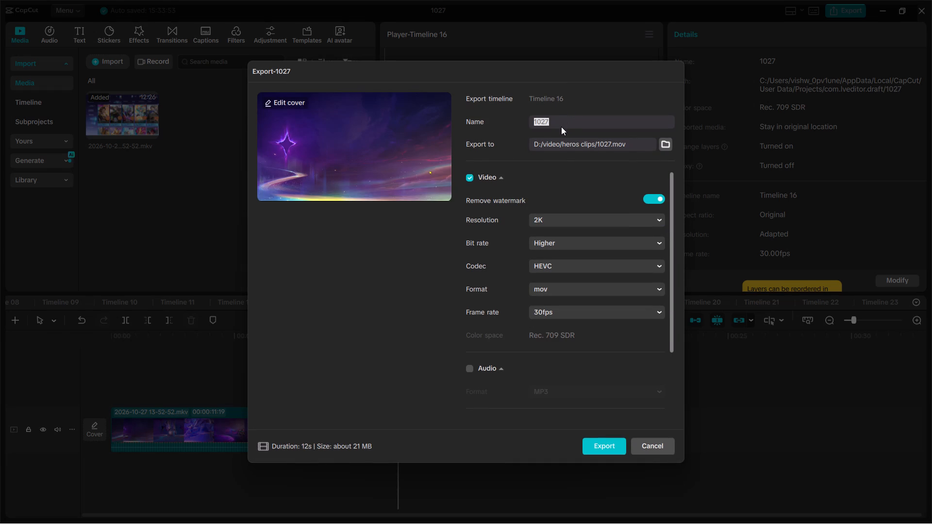
pyautogui.hotkey('ctrl', 'v')
pyautogui.press('space')
pyautogui.press('s')
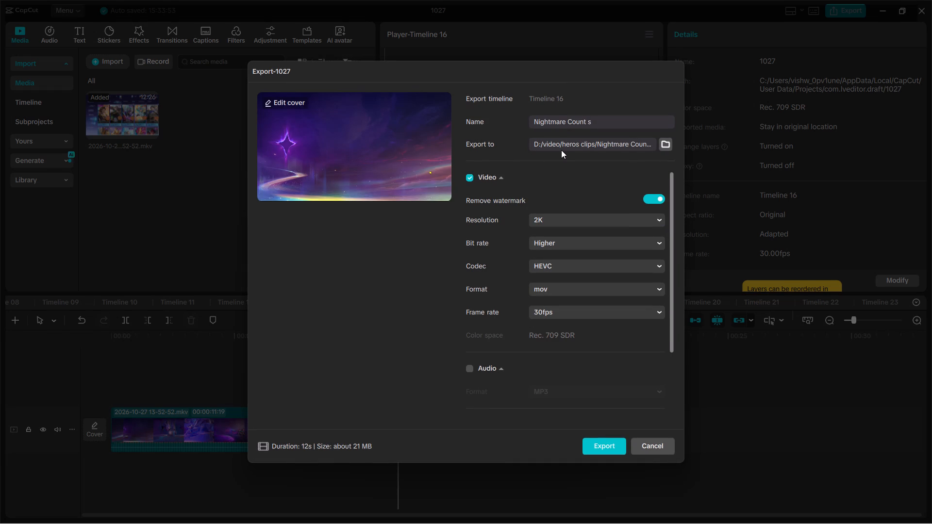
pyautogui.press('BackSpace')
pyautogui.write('leomord ksin')
pyautogui.press('Return')
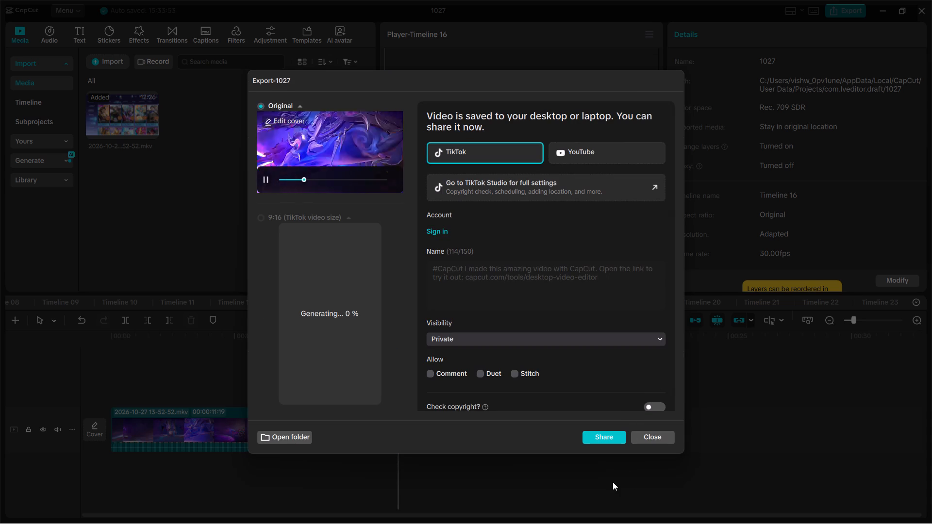
pyautogui.click(644, 436)
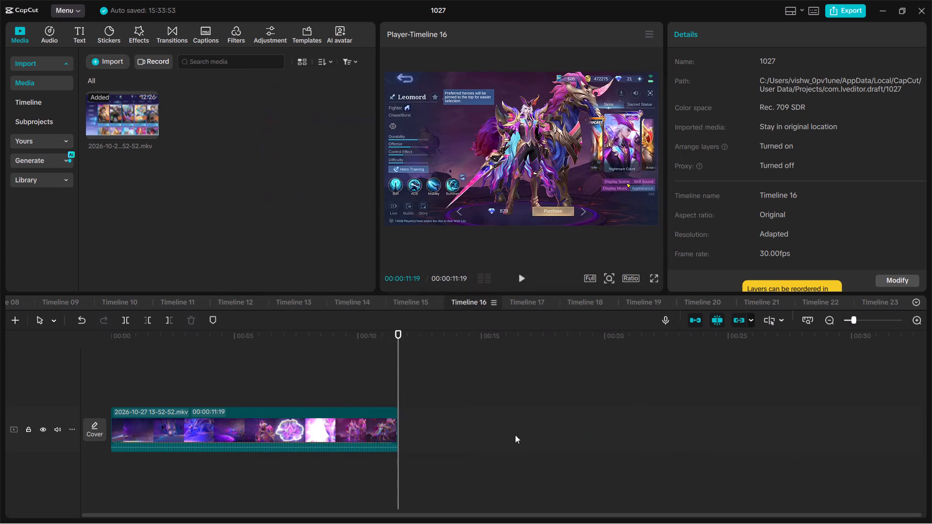
# Check the last frame of the Grock clip in Timeline 17 and export that timeline as "grock vemon skin", closing the dialog without sharing.
pyautogui.click(526, 304)
pyautogui.click(333, 394)
pyautogui.moveTo(333, 394); pyautogui.dragTo(508, 399)
pyautogui.click(858, 12)
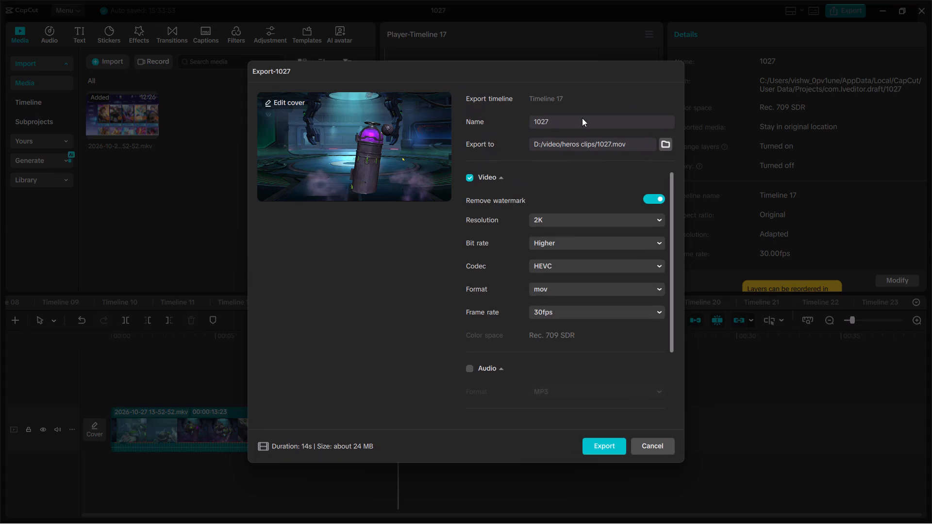
pyautogui.moveTo(576, 124); pyautogui.dragTo(497, 114)
pyautogui.write('grock vemon skin')
pyautogui.press('Return')
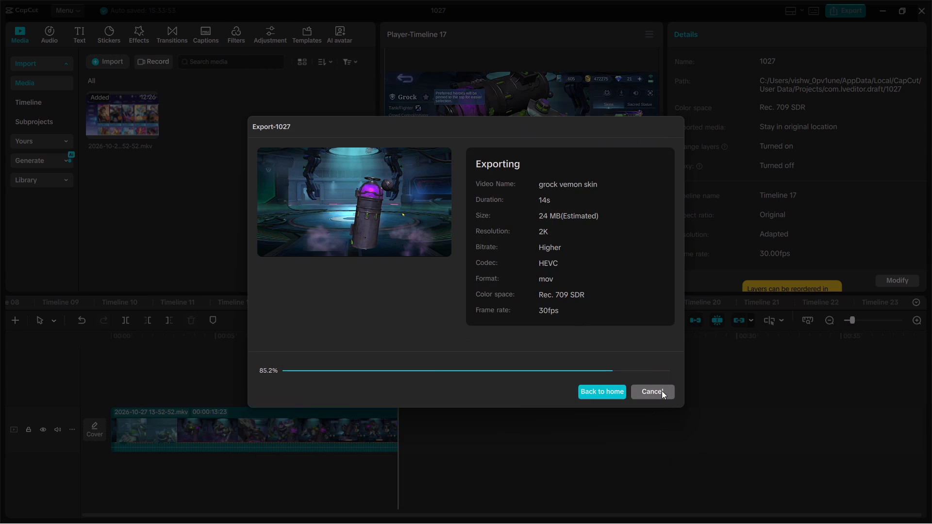
pyautogui.click(655, 435)
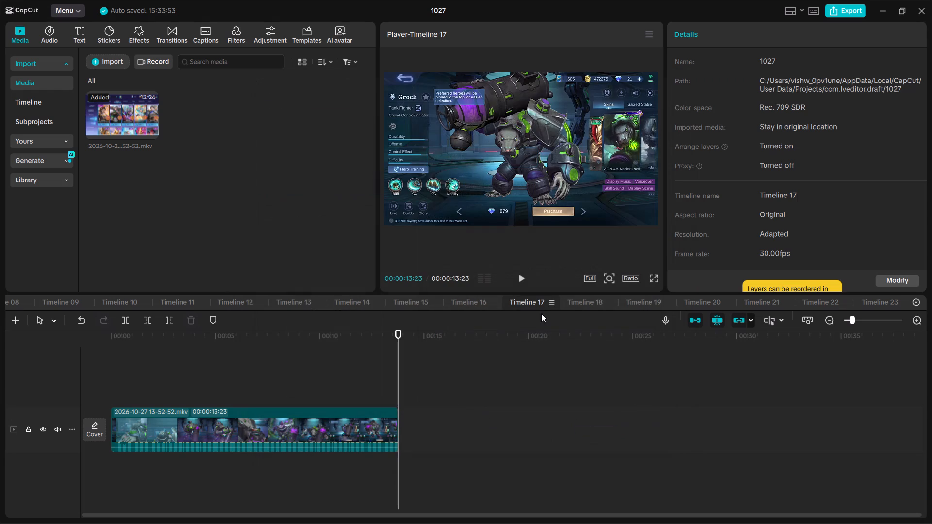
# Copy the skin name "Wave Strider" as text from the full-screen last frame of the Khaleed clip in Timeline 18.
pyautogui.click(591, 299)
pyautogui.click(329, 397)
pyautogui.moveTo(328, 392); pyautogui.dragTo(449, 404)
pyautogui.click(658, 276)
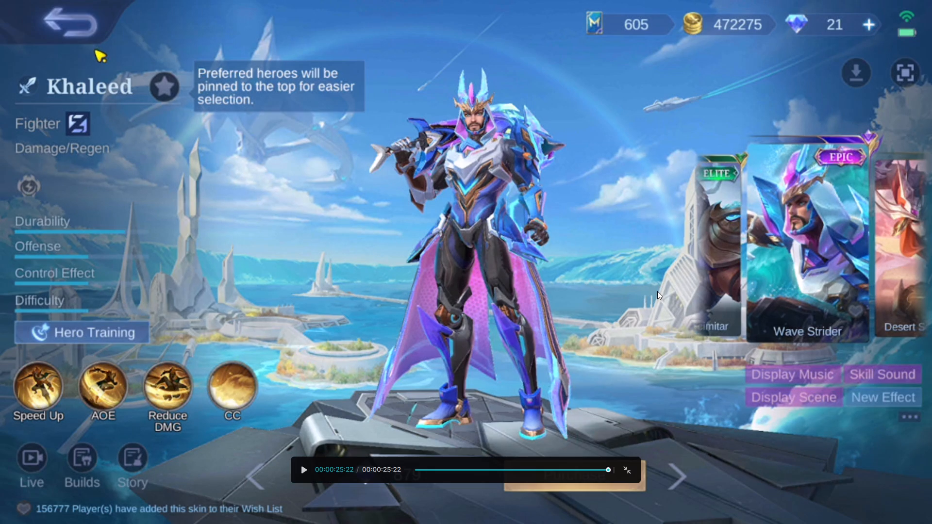
pyautogui.press('shift+super+s')
pyautogui.click(530, 17)
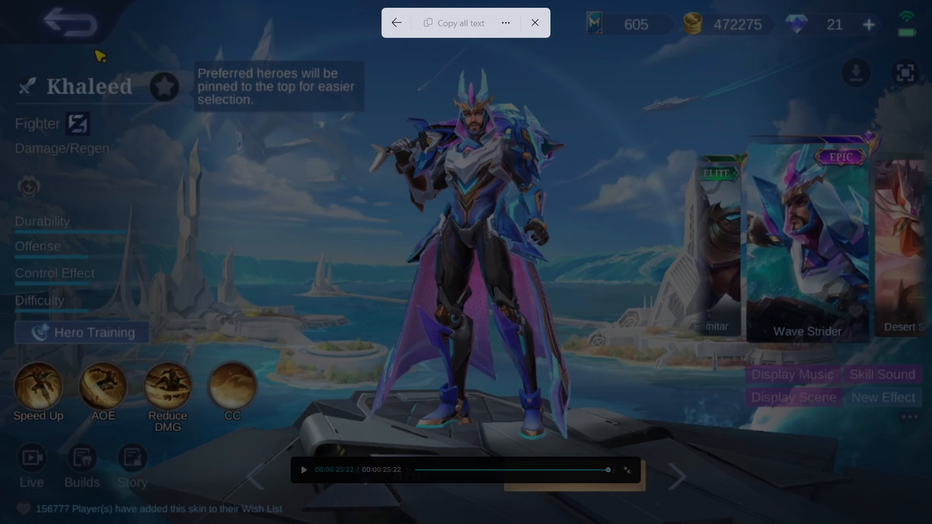
pyautogui.moveTo(753, 305); pyautogui.dragTo(864, 352)
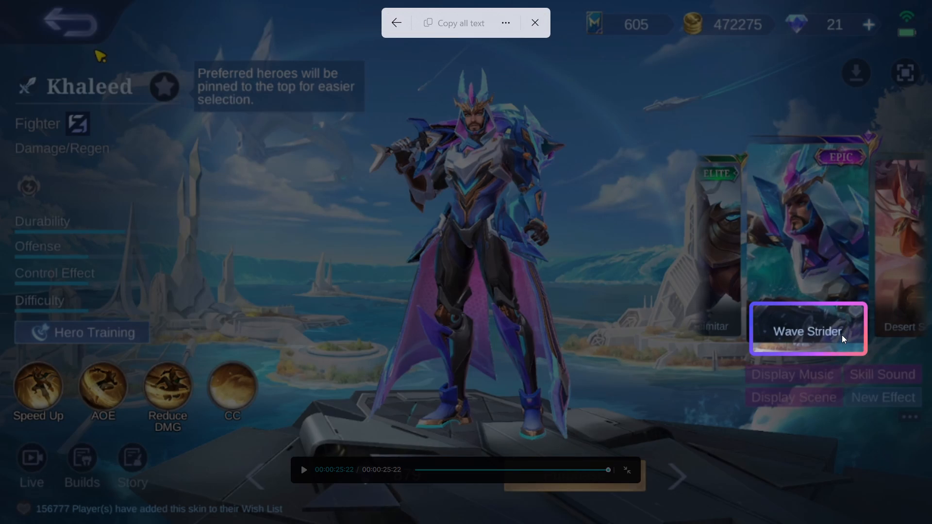
pyautogui.click(840, 333)
pyautogui.click(461, 22)
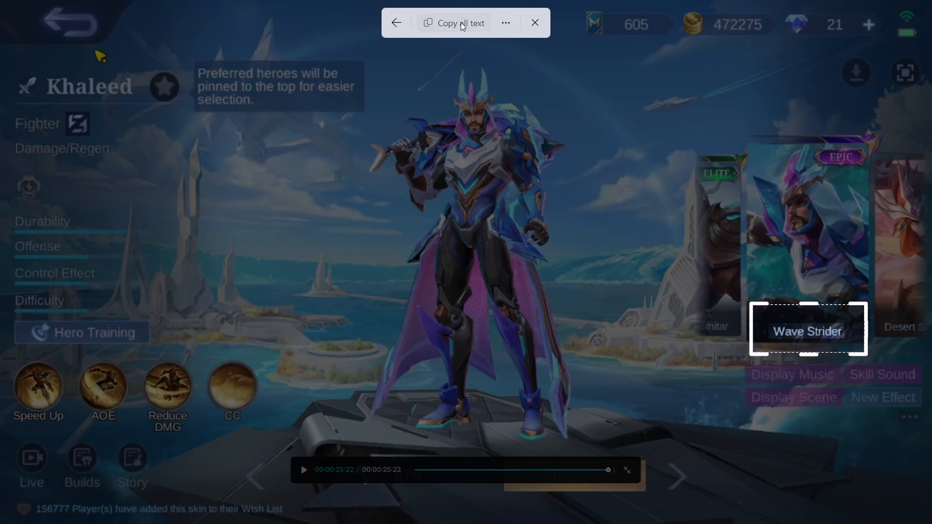
pyautogui.press('Escape')
# Export Timeline 18 under the name "Wave Strider kaleed skin".
pyautogui.click(843, 8)
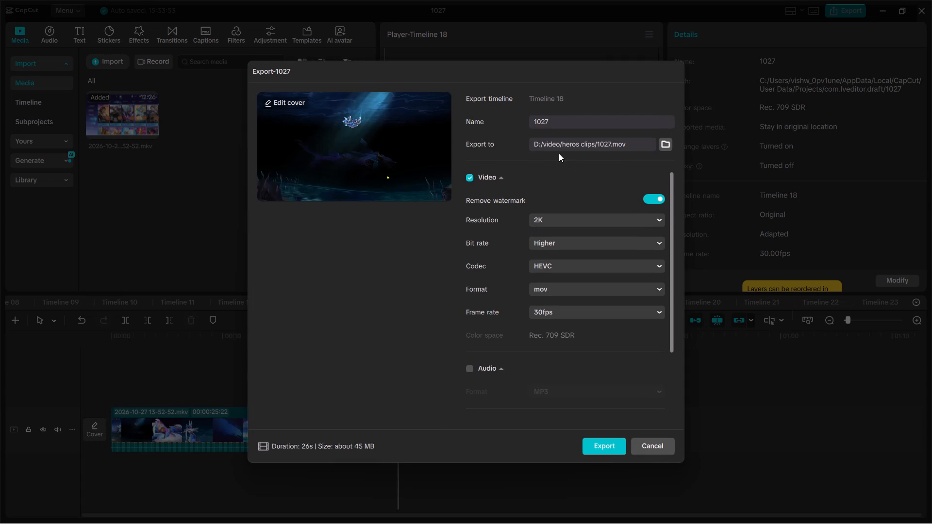
pyautogui.moveTo(562, 119); pyautogui.dragTo(509, 116)
pyautogui.hotkey('ctrl', 'v')
pyautogui.press('space')
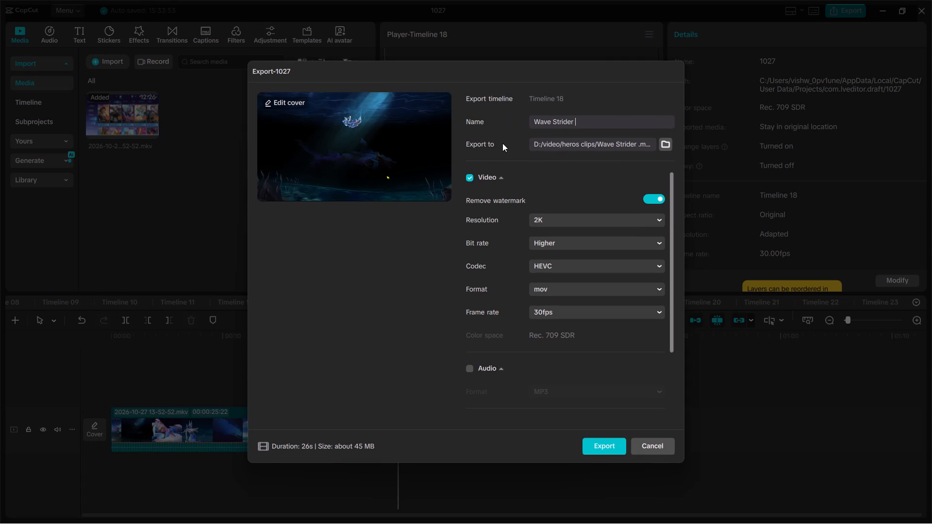
pyautogui.write('kaleed skin')
pyautogui.press('Return')
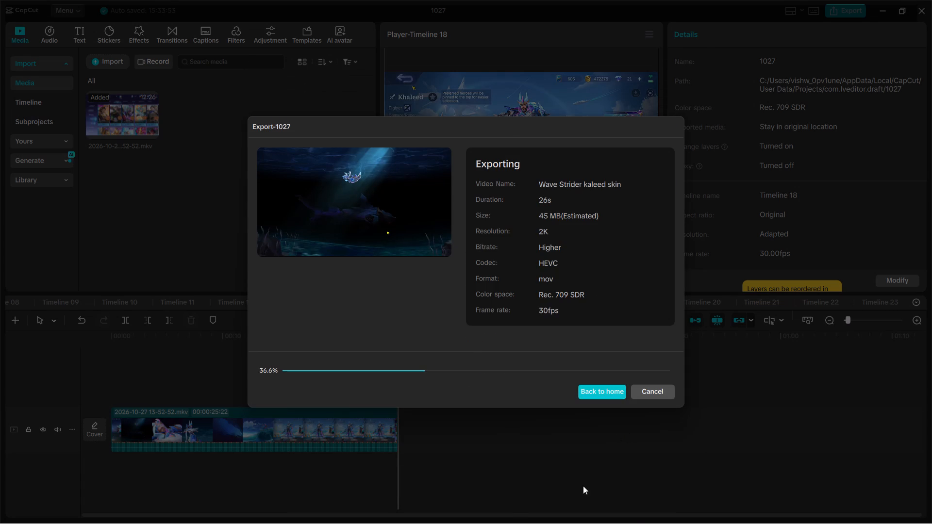
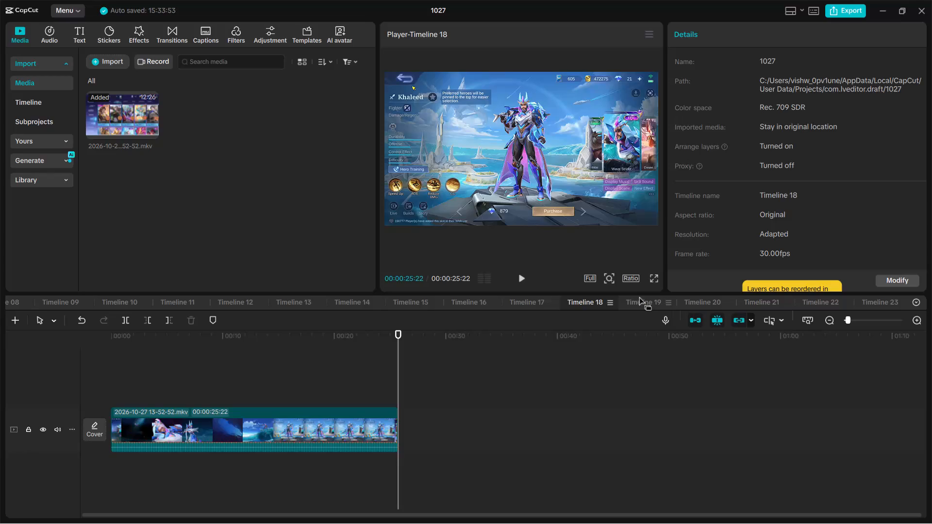
# Check the last frame of the Masha clip in Timeline 19 and export that timeline as "masha dragon tamer", closing the dialog without sharing.
pyautogui.click(638, 301)
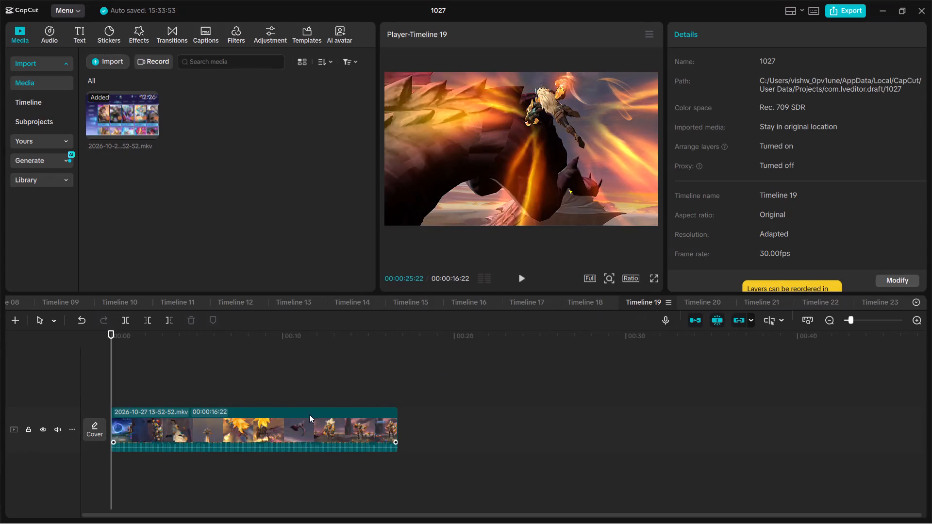
pyautogui.click(274, 414)
pyautogui.click(277, 393)
pyautogui.moveTo(277, 393); pyautogui.dragTo(462, 415)
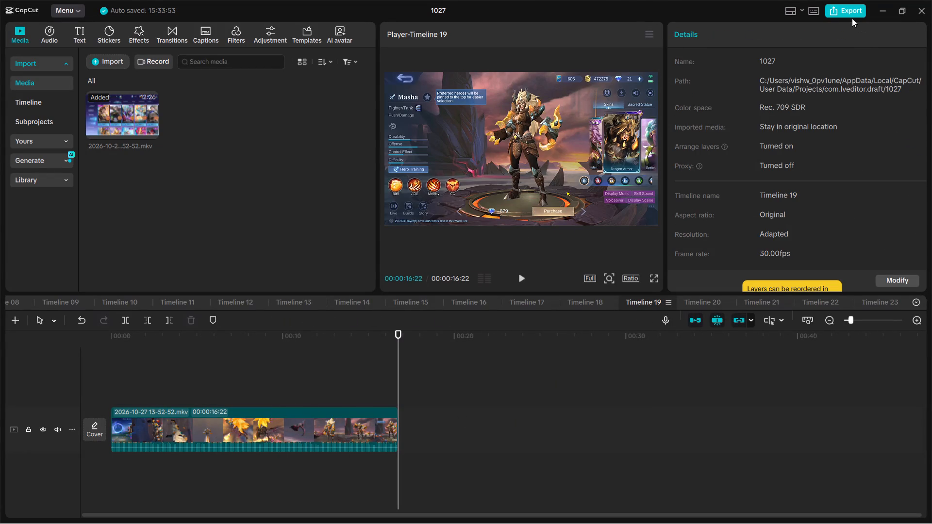
pyautogui.click(849, 6)
pyautogui.moveTo(579, 118); pyautogui.dragTo(453, 111)
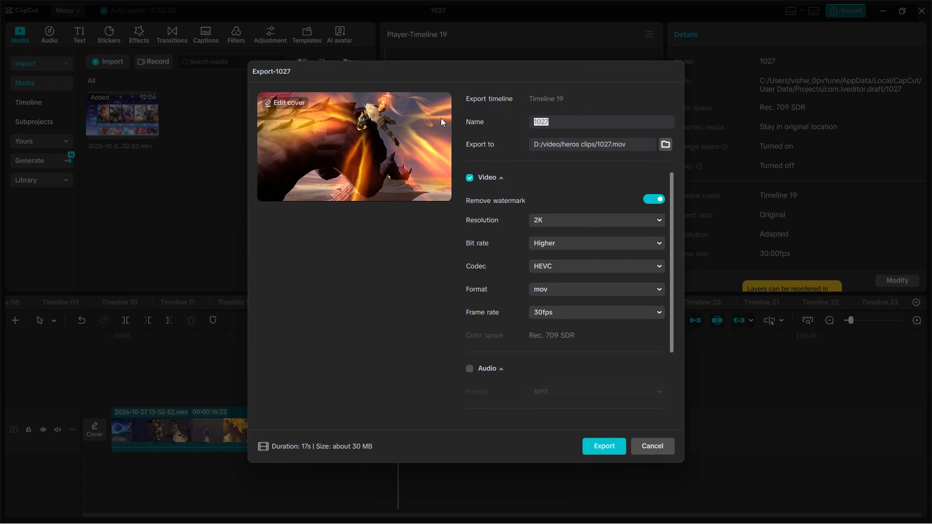
pyautogui.write('masha dragon tamer')
pyautogui.press('Return')
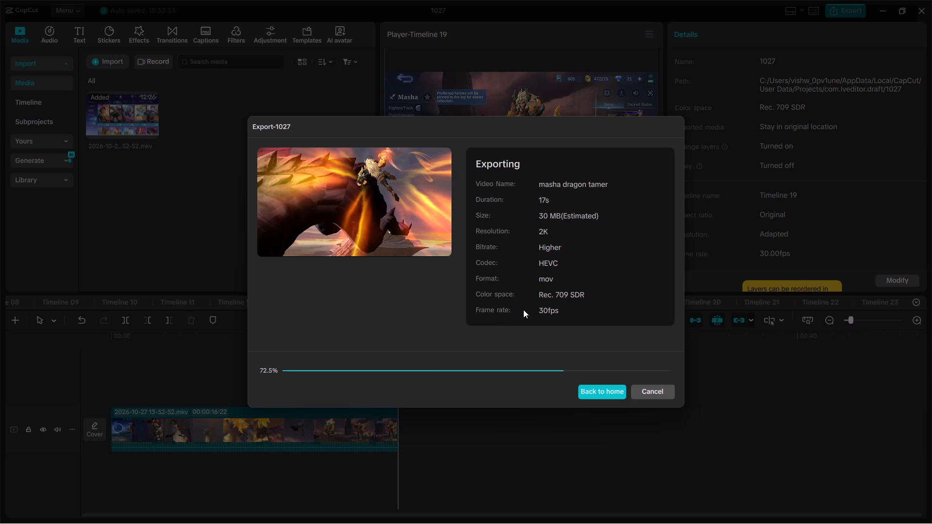
pyautogui.click(655, 438)
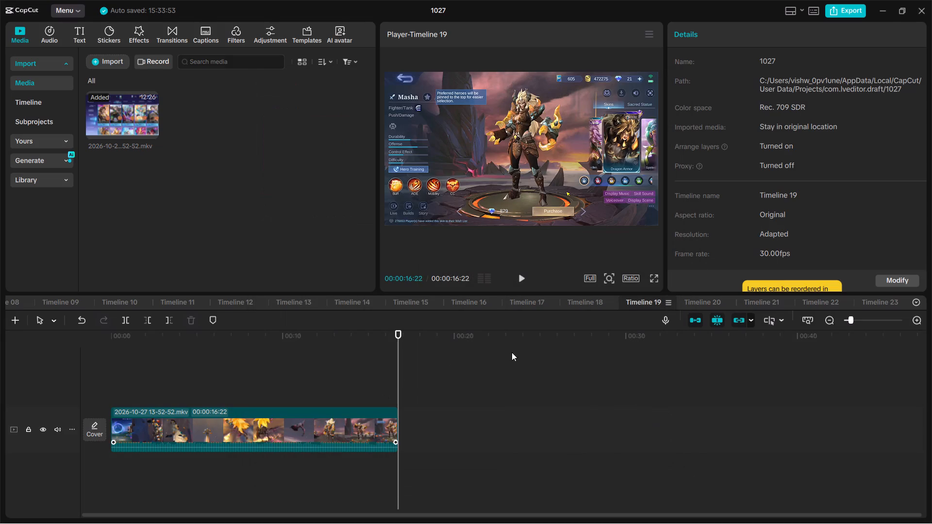
# Copy the skin name "Quantum Edge" as text from the full-screen last frame of the Benedetta clip in Timeline 20.
pyautogui.scroll(-5, 713, 299)
pyautogui.click(698, 303)
pyautogui.click(356, 371)
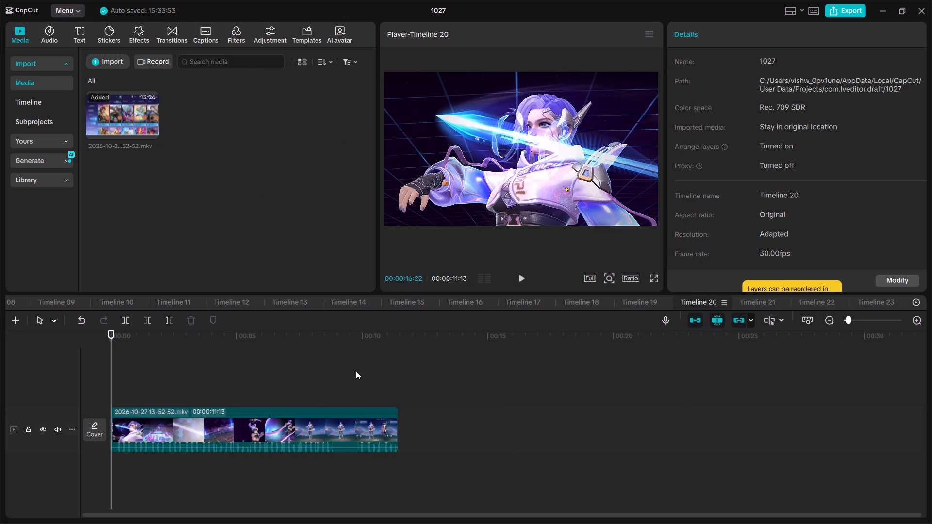
pyautogui.moveTo(356, 371); pyautogui.dragTo(461, 377)
pyautogui.click(653, 281)
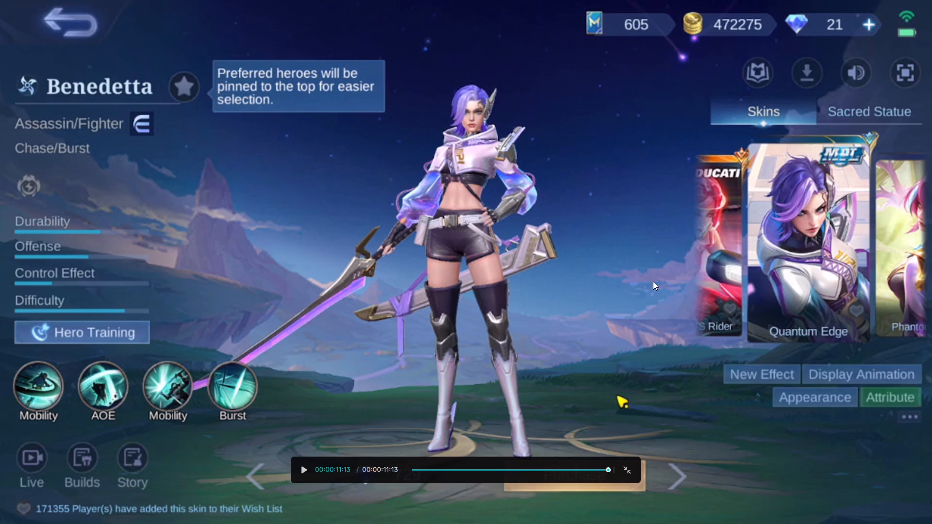
pyautogui.press('shift+super+s')
pyautogui.press('shift+super+s')
pyautogui.press('shift+super+s')
pyautogui.press('shift+super+s')
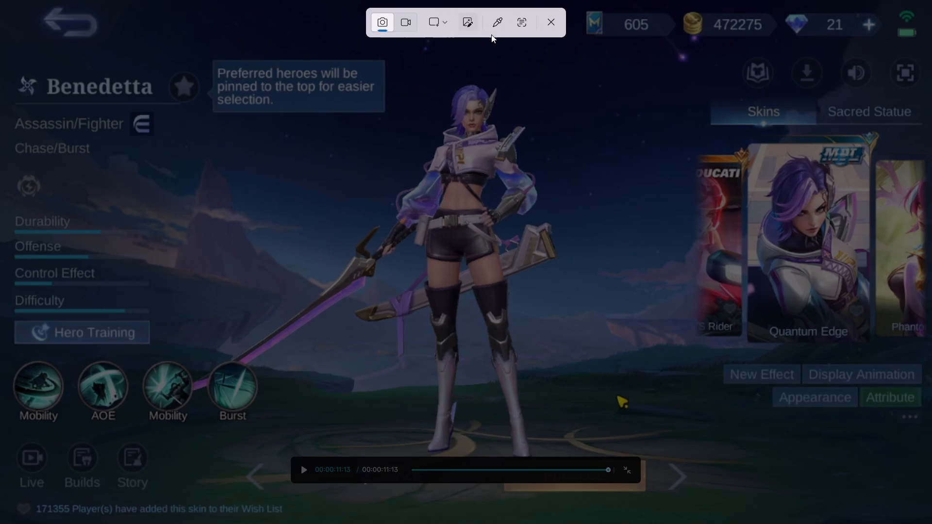
pyautogui.click(514, 21)
pyautogui.moveTo(736, 312); pyautogui.dragTo(874, 350)
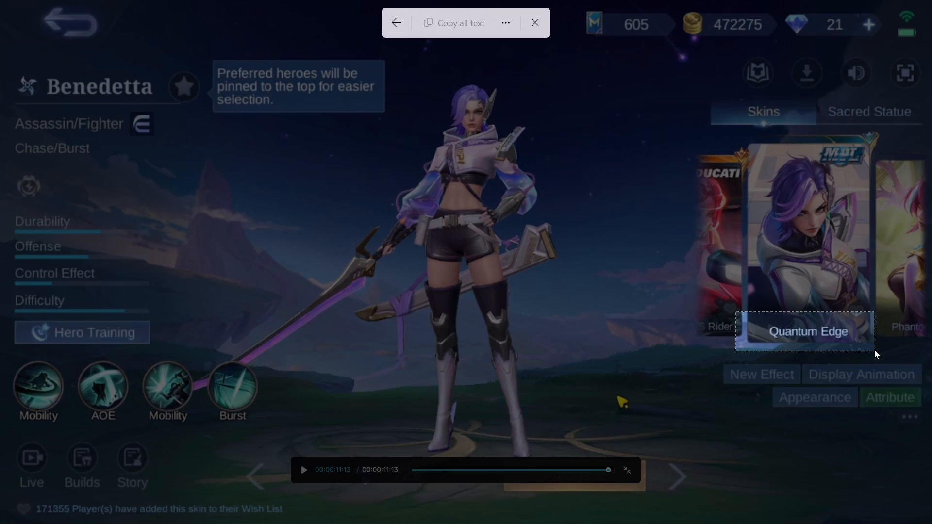
pyautogui.click(467, 28)
pyautogui.press('Escape')
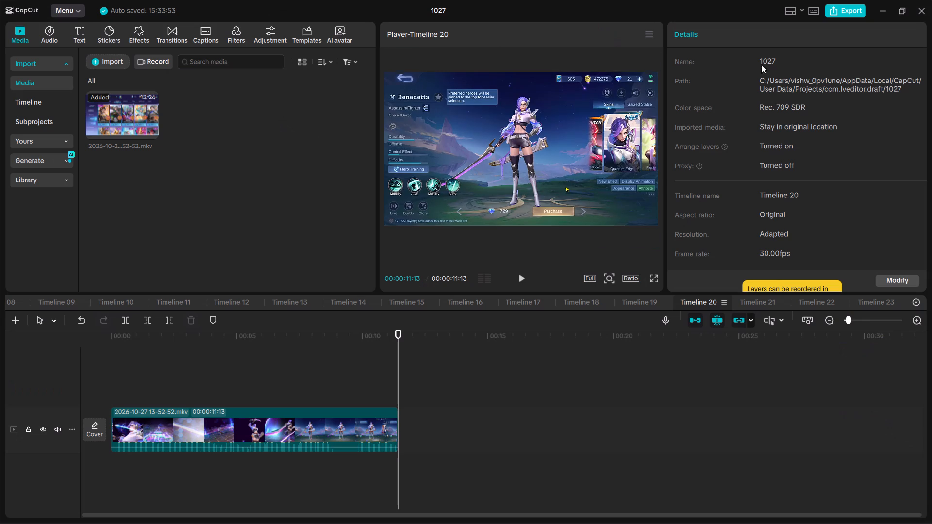
# Export Timeline 20 under the name "Quantum Edge bene skin" and dismiss the sharing dialog without sharing.
pyautogui.click(846, 16)
pyautogui.keyDown('ctrl'); pyautogui.click(599, 113); pyautogui.keyUp('ctrl')
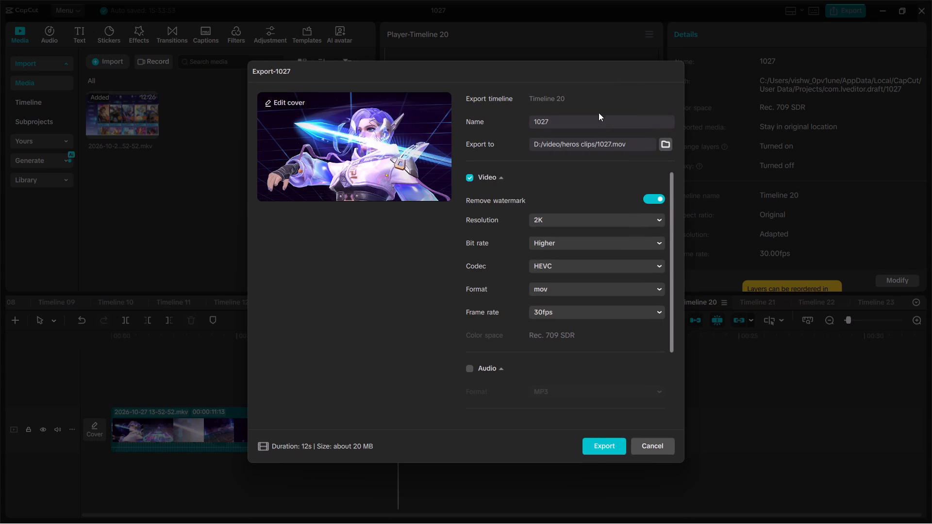
pyautogui.keyDown('ctrl'); pyautogui.click(595, 120); pyautogui.keyUp('ctrl')
pyautogui.hotkey('ctrl', 'a')
pyautogui.hotkey('ctrl', 'v')
pyautogui.press('space')
pyautogui.write('bed')
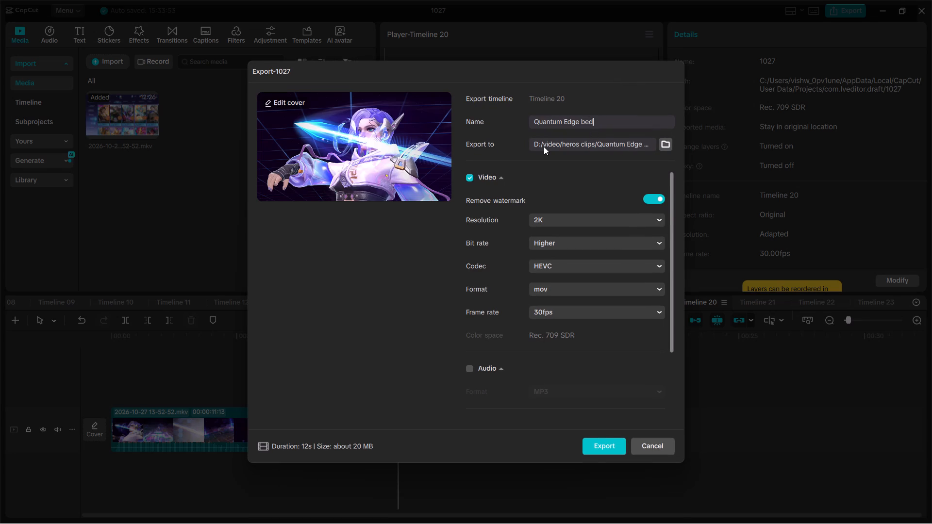
pyautogui.press('BackSpace')
pyautogui.write('ne')
pyautogui.press('space')
pyautogui.write('skin')
pyautogui.press('Return')
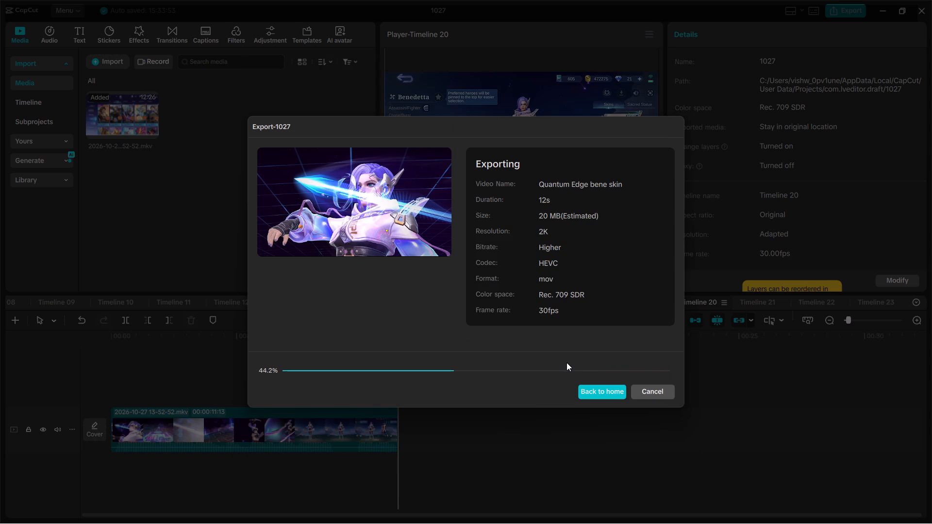
pyautogui.click(647, 440)
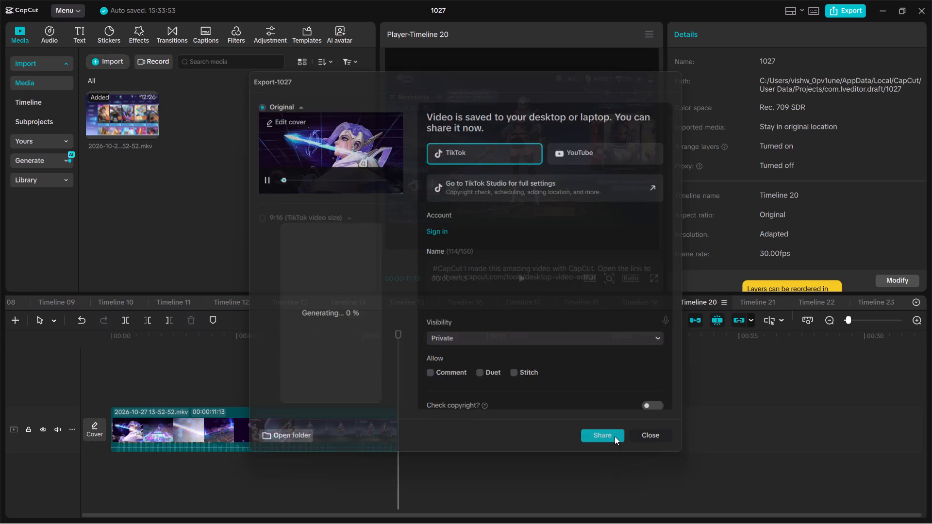
# View the last frame of the Jawhead clip in Timeline 21 full screen and snip the skin name "Cyber Ranger".
pyautogui.click(754, 303)
pyautogui.click(304, 412)
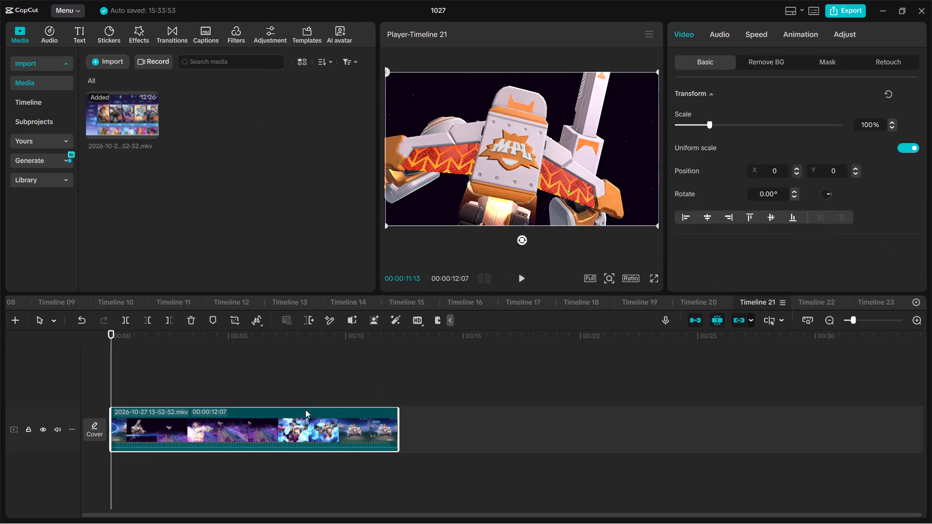
pyautogui.click(310, 401)
pyautogui.moveTo(310, 395); pyautogui.dragTo(446, 418)
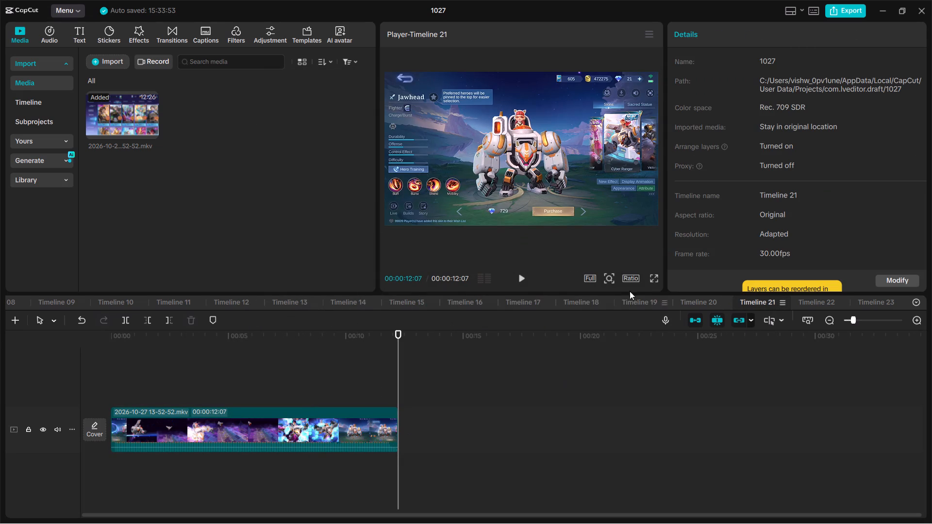
pyautogui.click(660, 275)
pyautogui.click(653, 279)
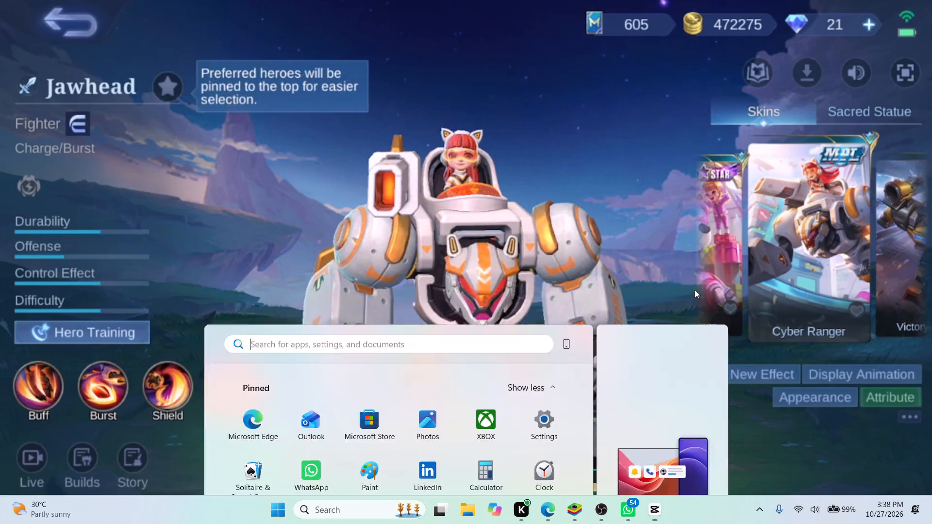
pyautogui.press('shift+super+s')
pyautogui.press('shift+super+s')
pyautogui.press('shift+super+s')
pyautogui.press('shift+super+s')
pyautogui.press('shift+super+s')
pyautogui.press('shift+super+s')
pyautogui.press('shift+super+s')
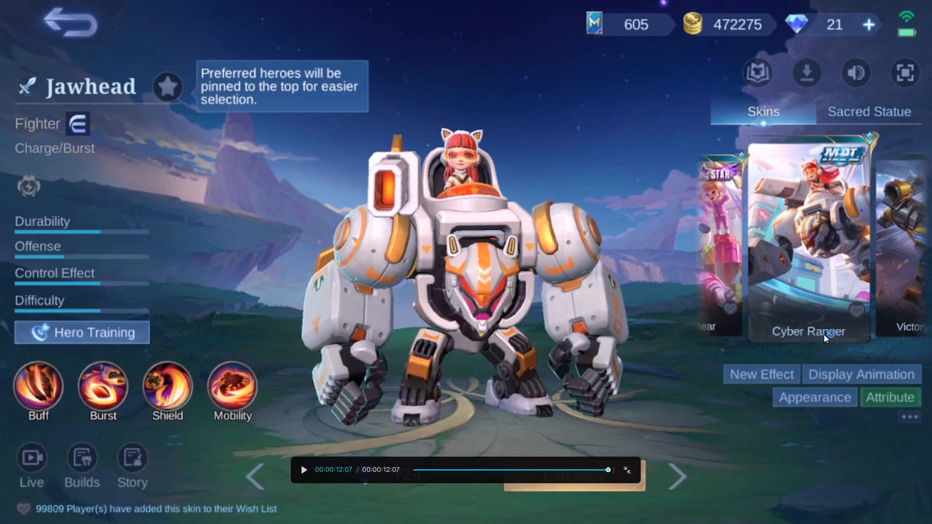
pyautogui.moveTo(760, 310); pyautogui.dragTo(870, 357)
pyautogui.press('Escape')
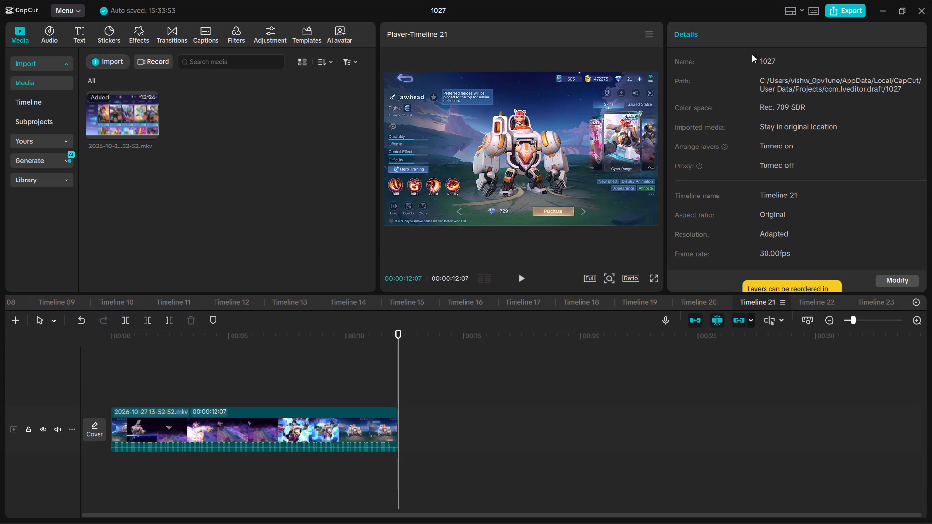
# Export Timeline 21 under the name "jawhead mpl skin" and dismiss the sharing dialog without sharing.
pyautogui.click(830, 16)
pyautogui.keyDown('ctrl'); pyautogui.moveTo(575, 122); pyautogui.dragTo(468, 123); pyautogui.keyUp('ctrl')
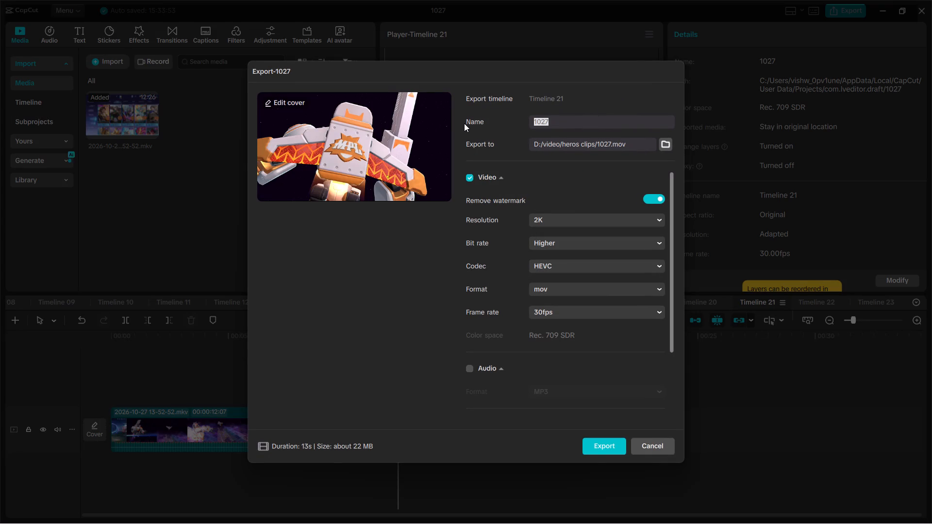
pyautogui.write('jae')
pyautogui.press('BackSpace')
pyautogui.press('w')
pyautogui.press('h')
pyautogui.write('ead mplm')
pyautogui.press('BackSpace')
pyautogui.press('space')
pyautogui.write('skin')
pyautogui.press('Return')
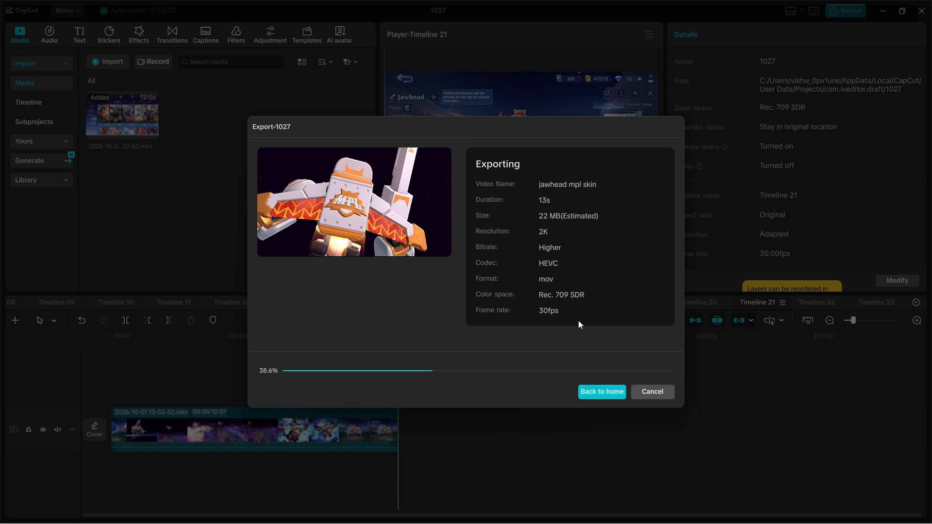
pyautogui.click(651, 435)
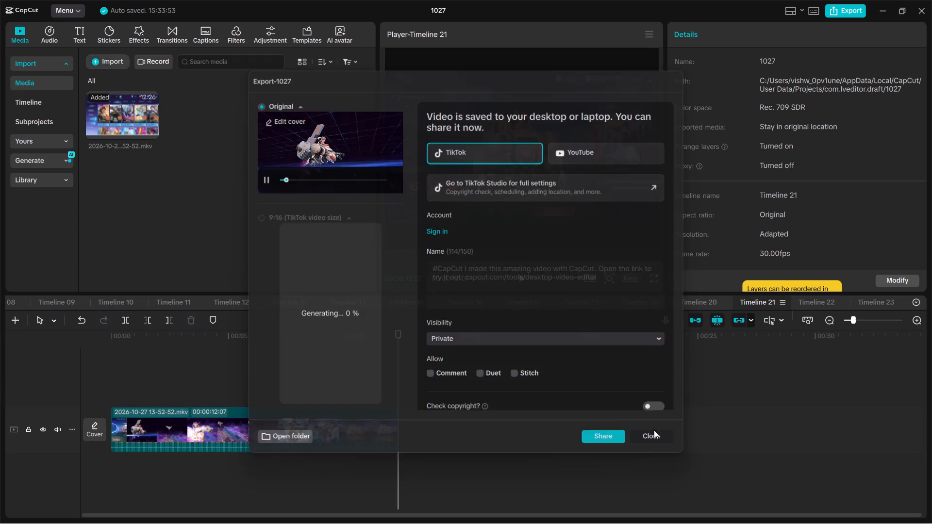
# Trim about 21 frames off the start of the Freya clip in Timeline 22, removing the opening hero loading view.
pyautogui.click(829, 299)
pyautogui.scroll(-4, 411, 404)
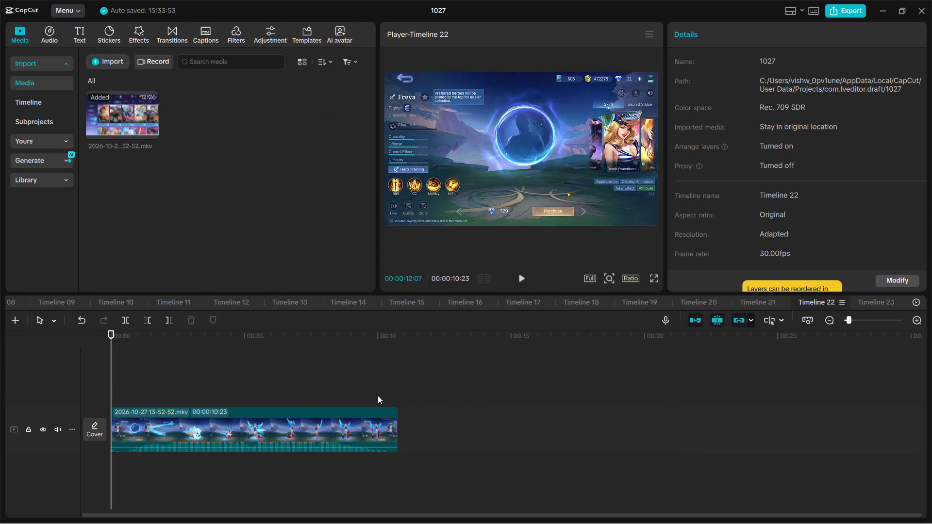
pyautogui.click(376, 394)
pyautogui.moveTo(375, 394); pyautogui.dragTo(126, 424)
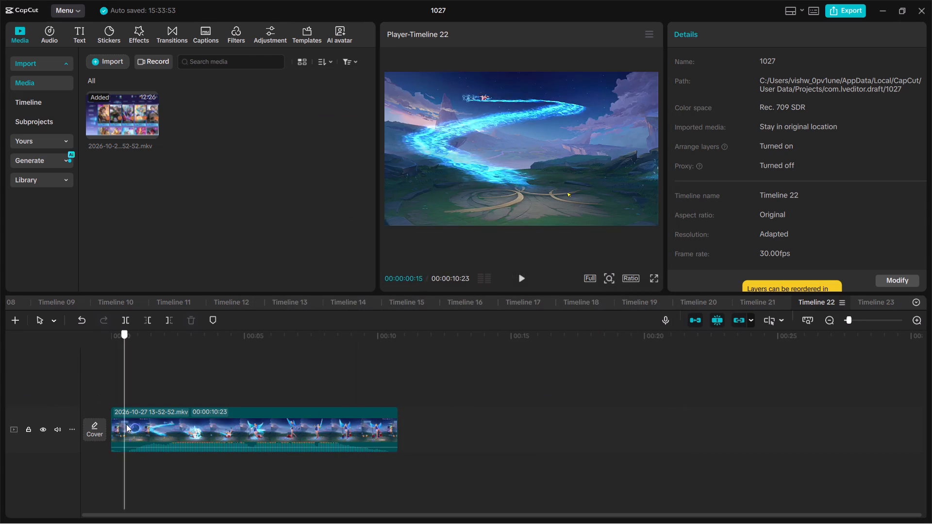
pyautogui.moveTo(126, 424); pyautogui.dragTo(130, 425)
pyautogui.click(119, 428)
pyautogui.moveTo(114, 424); pyautogui.dragTo(132, 430)
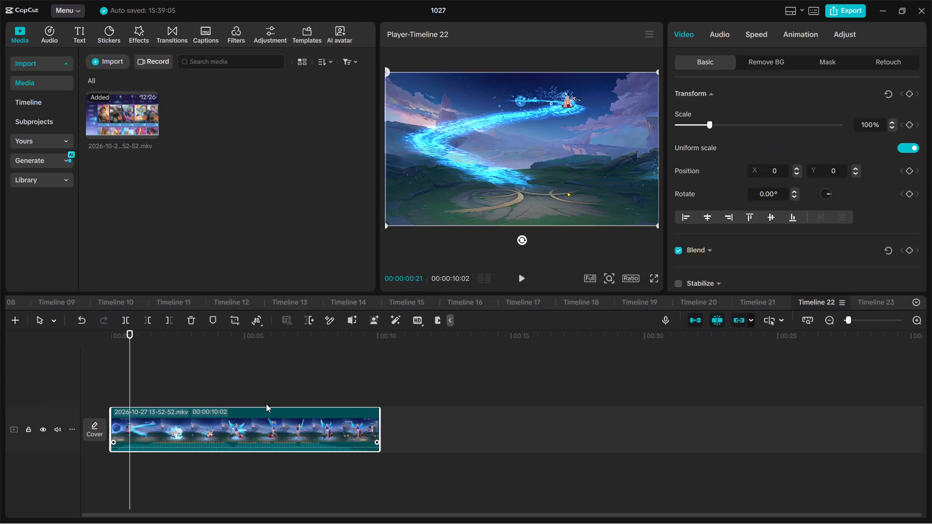
# Check the last frame of the Freya clip and export Timeline 22 as "ferya summar skin", closing the dialog without sharing.
pyautogui.click(336, 390)
pyautogui.moveTo(336, 390); pyautogui.dragTo(455, 399)
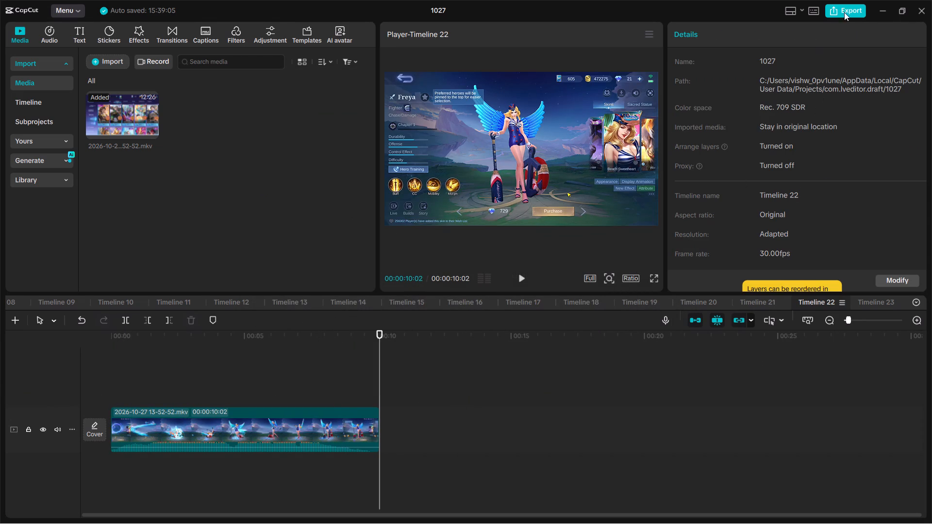
pyautogui.click(849, 16)
pyautogui.moveTo(580, 117); pyautogui.dragTo(442, 116)
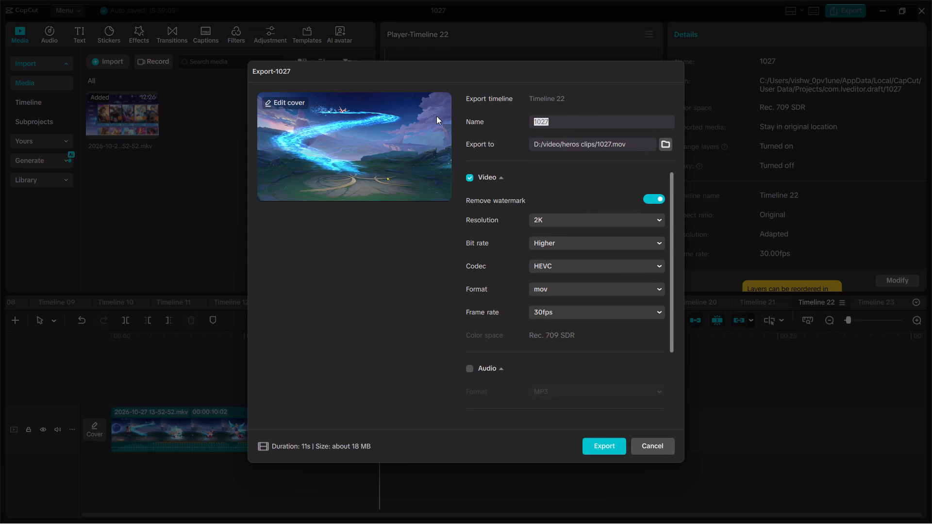
pyautogui.write('ferya summar skin')
pyautogui.press('Return')
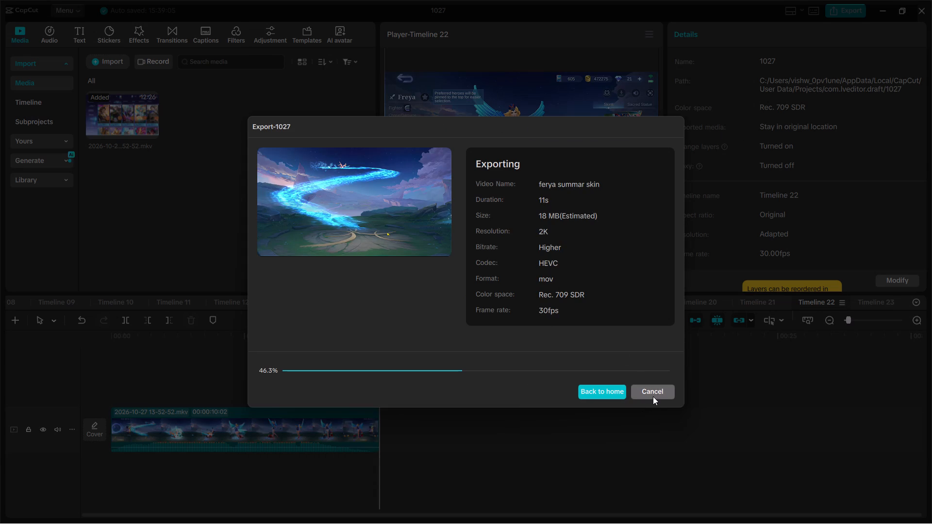
pyautogui.click(655, 435)
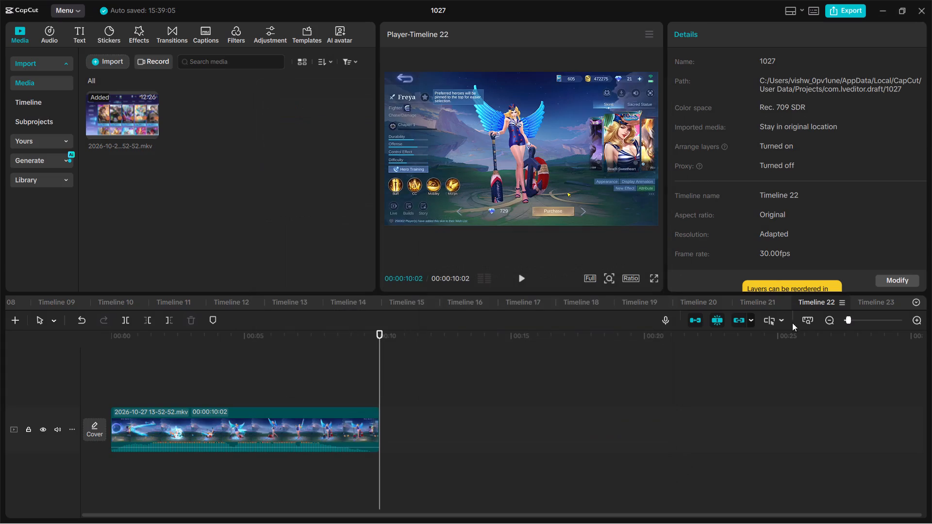
# Find the frame of the Ruby clip in Timeline 23 showing the skin card, view it full screen and copy the skin name "Soul Reaper" as text.
pyautogui.click(876, 300)
pyautogui.click(323, 380)
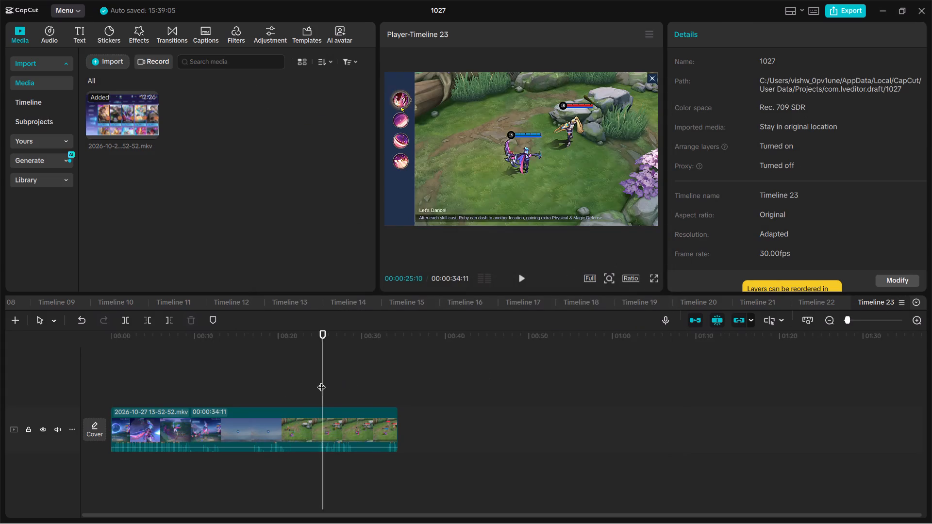
pyautogui.moveTo(321, 381); pyautogui.dragTo(157, 421)
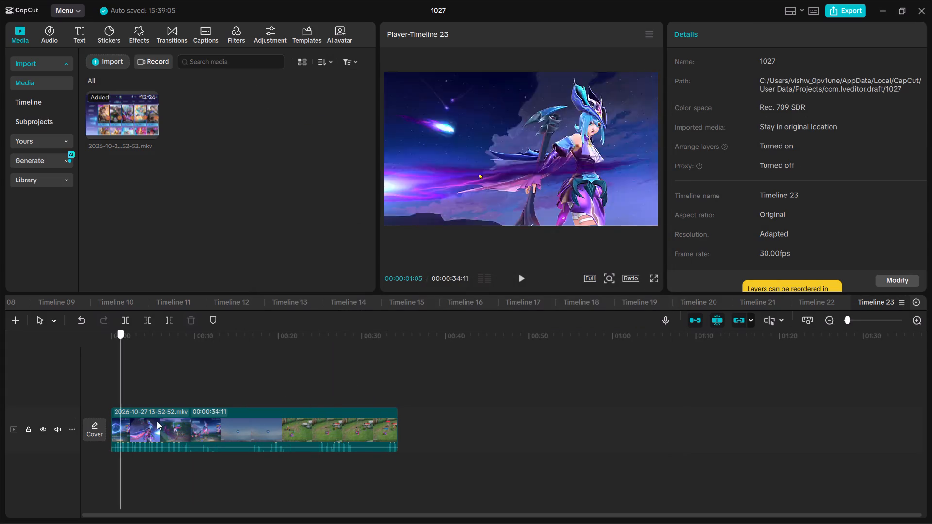
pyautogui.moveTo(157, 421); pyautogui.dragTo(188, 442)
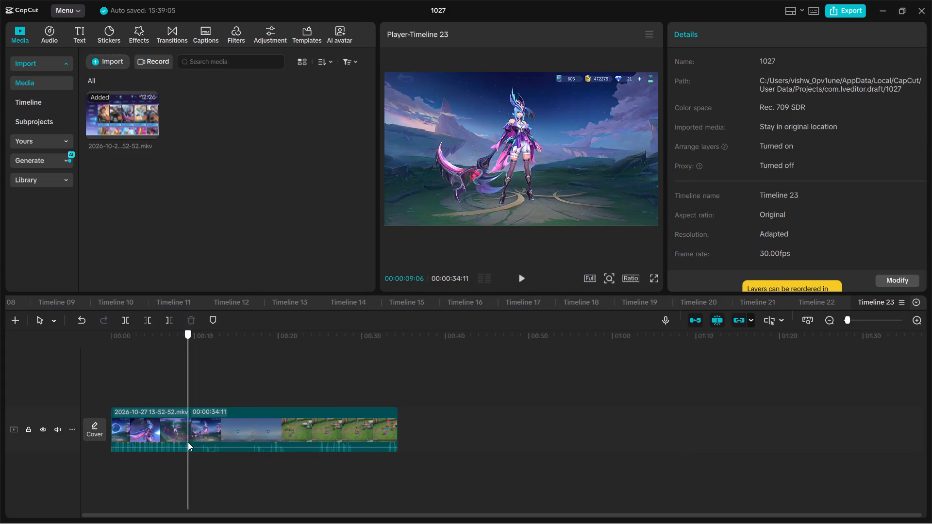
pyautogui.moveTo(188, 442); pyautogui.dragTo(200, 445)
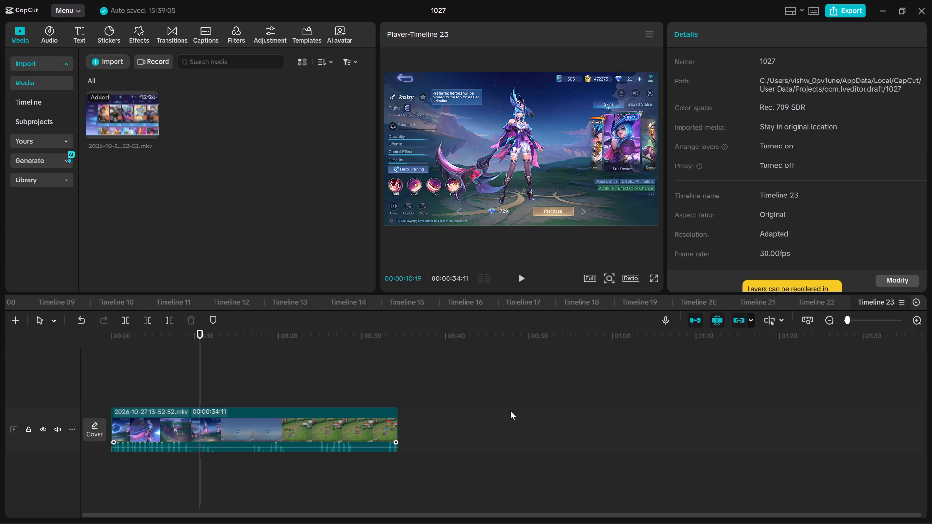
pyautogui.click(655, 282)
pyautogui.press('shift+super+s')
pyautogui.press('shift+super+s')
pyautogui.press('shift+super+s')
pyautogui.press('shift+super+s')
pyautogui.press('shift+super+s')
pyautogui.press('shift+super+s')
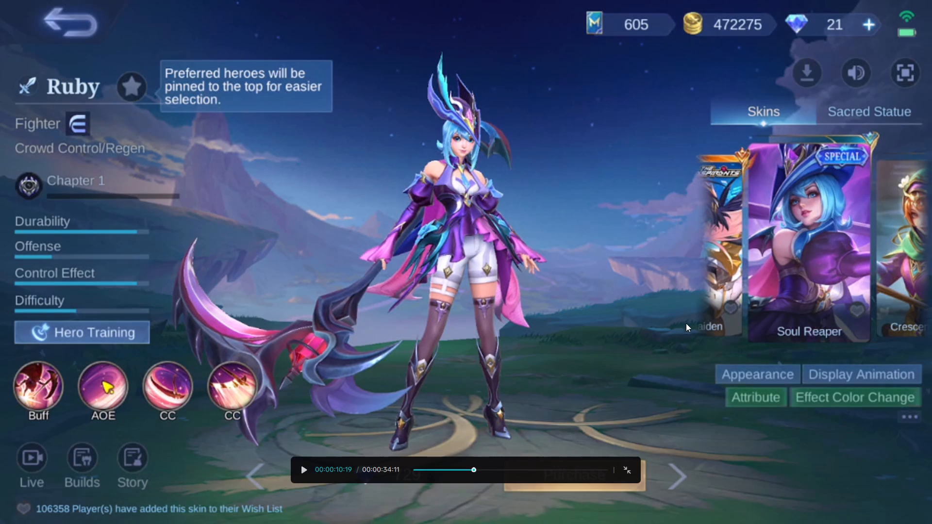
pyautogui.click(518, 29)
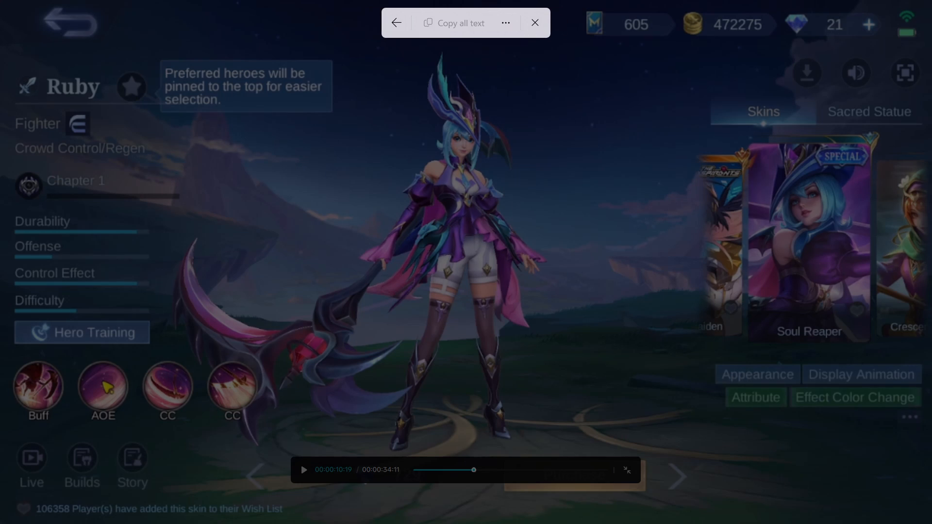
pyautogui.moveTo(763, 318); pyautogui.dragTo(868, 347)
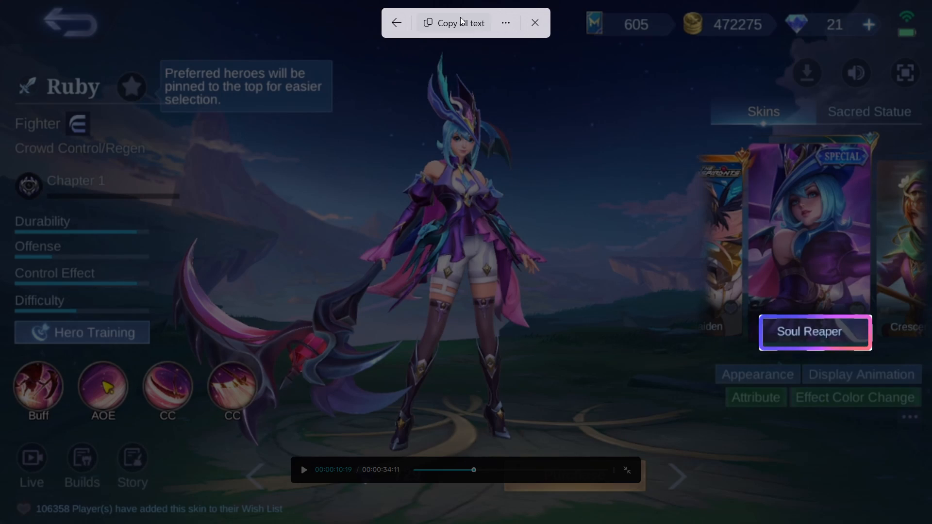
pyautogui.click(460, 20)
pyautogui.press('Escape')
# Export Timeline 23 under the name "Soul Reaper rudy skin" and dismiss the sharing dialog without sharing.
pyautogui.click(851, 12)
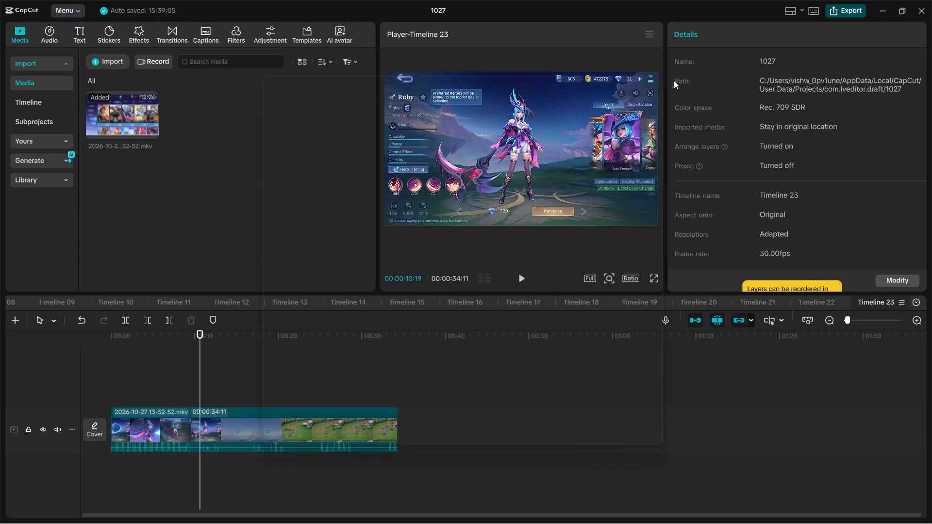
pyautogui.moveTo(585, 117); pyautogui.dragTo(499, 124)
pyautogui.hotkey('ctrl', 'v')
pyautogui.press('space')
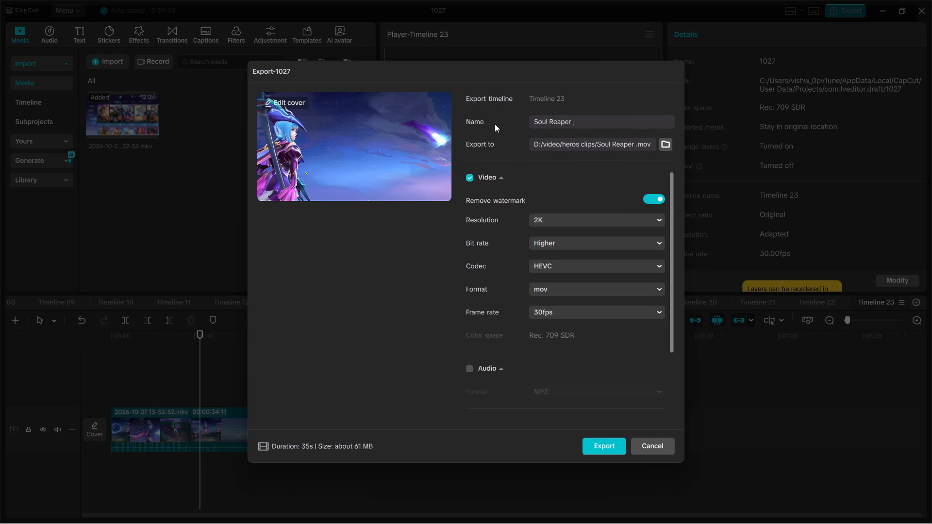
pyautogui.write('rudy skin')
pyautogui.press('Return')
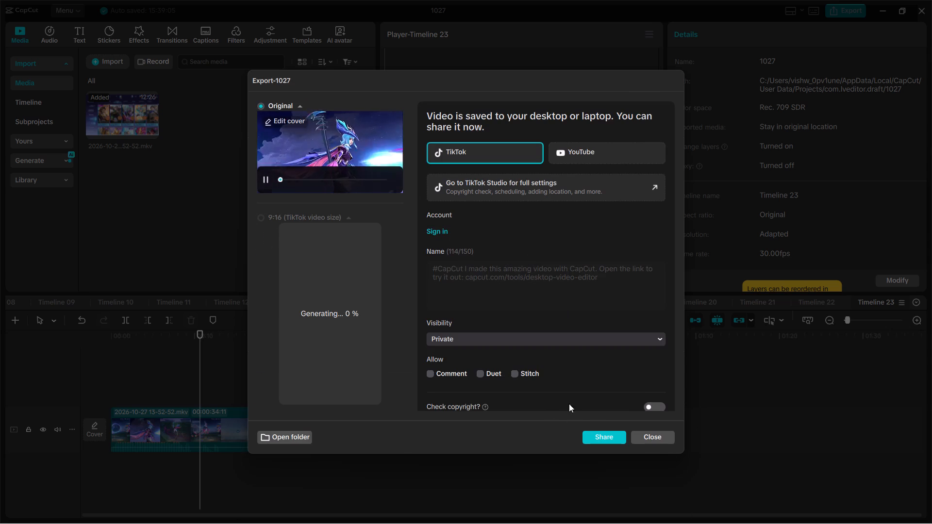
pyautogui.click(661, 435)
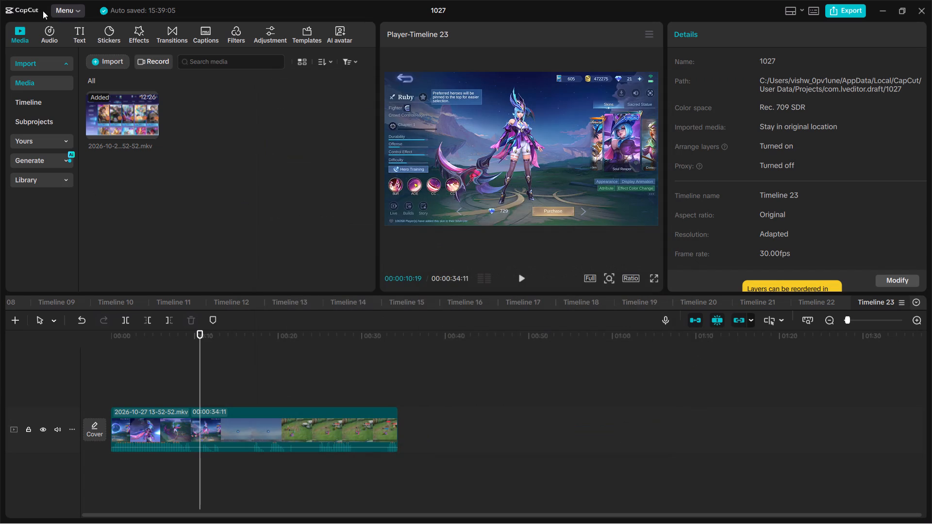
# Leave project 1027 and return to the CapCut home page.
pyautogui.click(72, 11)
pyautogui.click(108, 147)
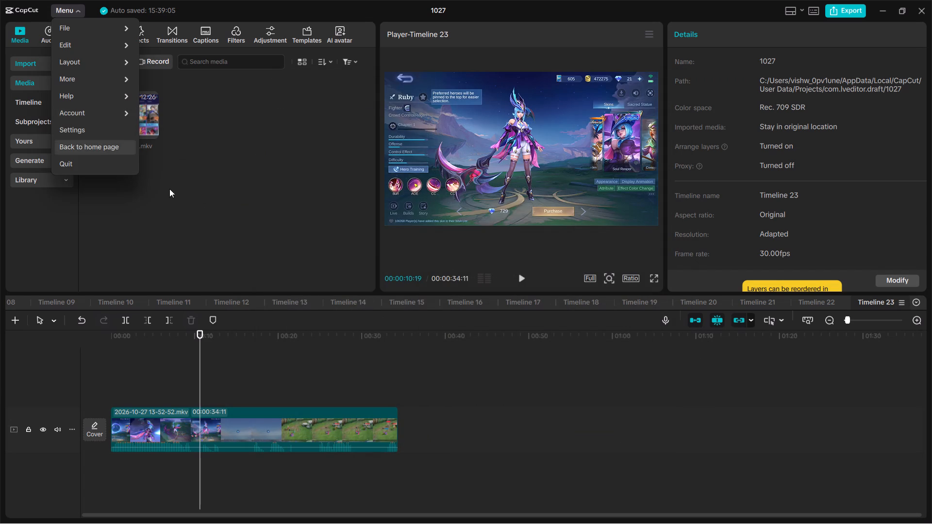